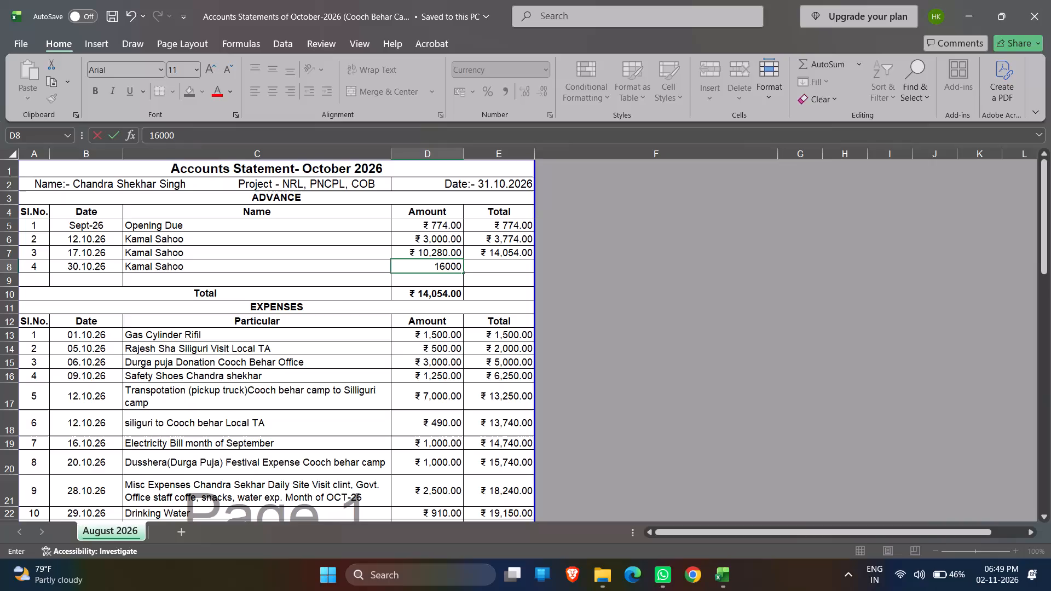
# Commit 16000 as the amount of the advance dated 30.10.26 in cell D8.
pyautogui.click(492, 264)
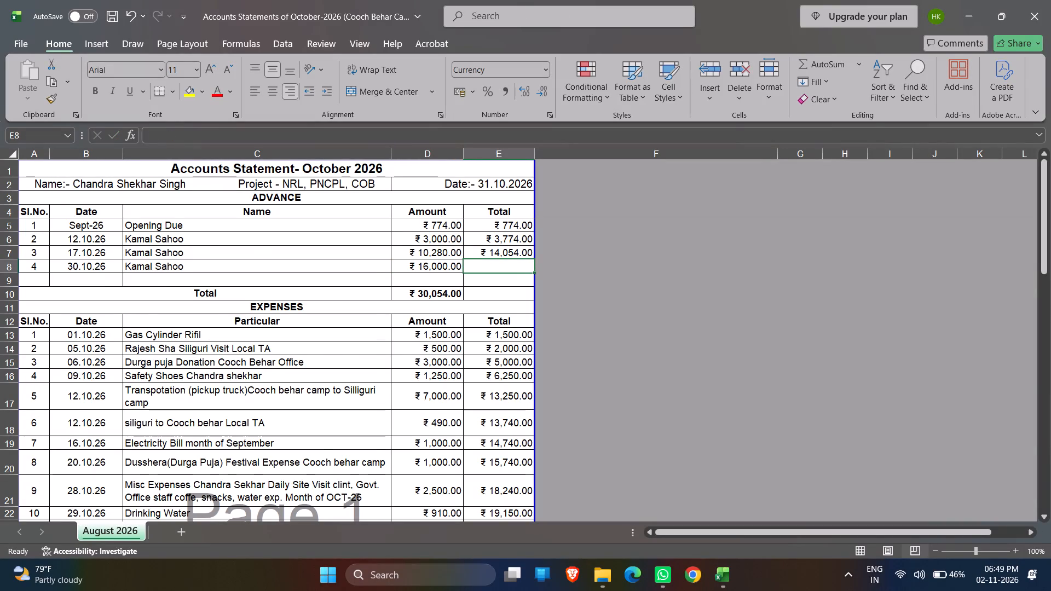
# Review the summary of total advance, expenses, transfer and due at the end of the October statement.
pyautogui.scroll(-5, 399, 330)
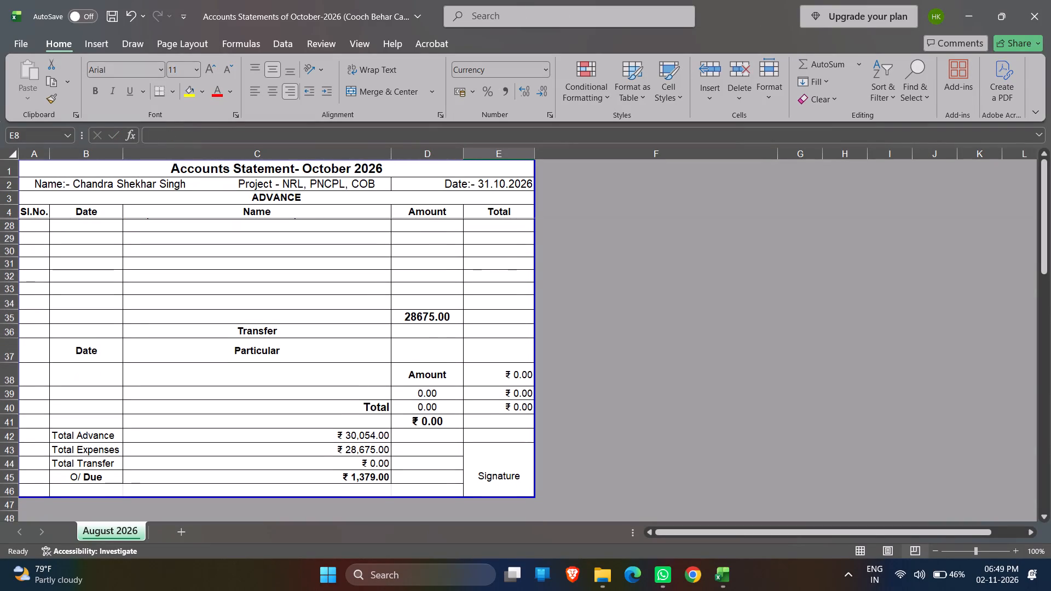
pyautogui.scroll(-1, 399, 330)
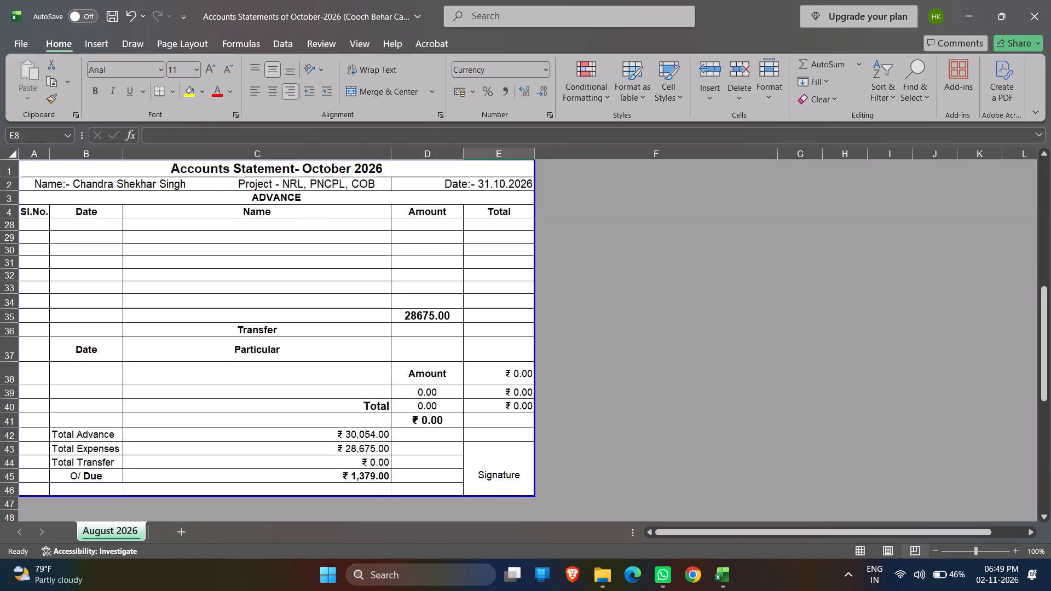
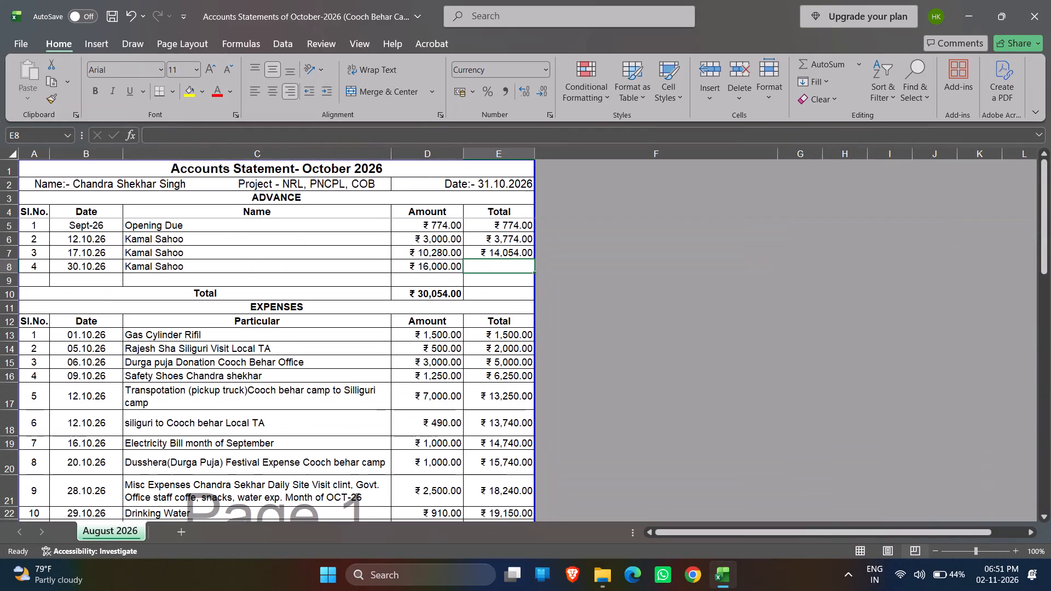
# Copy the particular of expense 15, the last October mess food entry, from C27 into the empty cell C34.
pyautogui.scroll(-1, 397, 286)
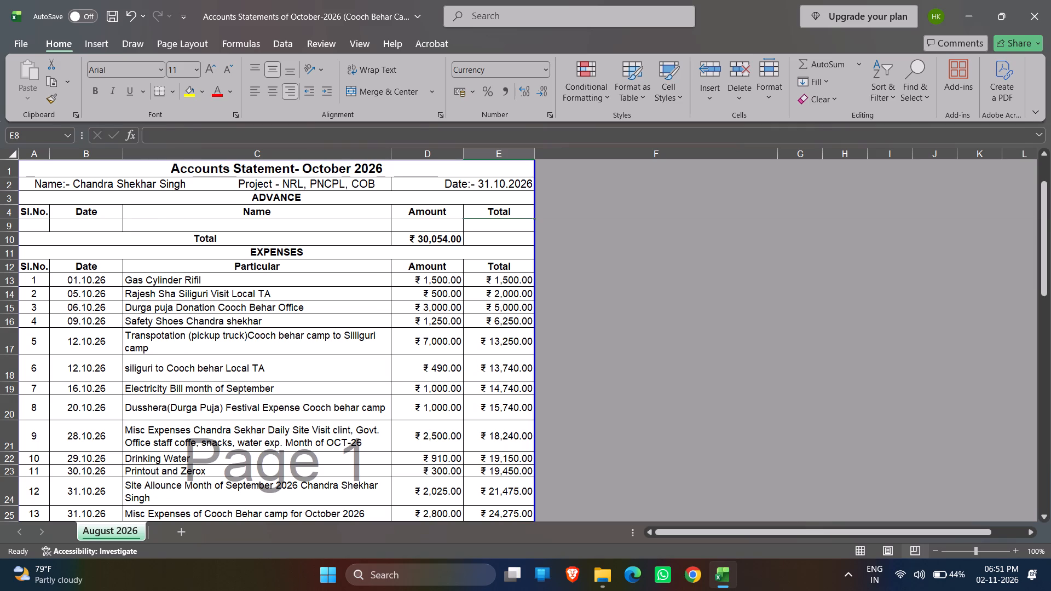
pyautogui.click(280, 461)
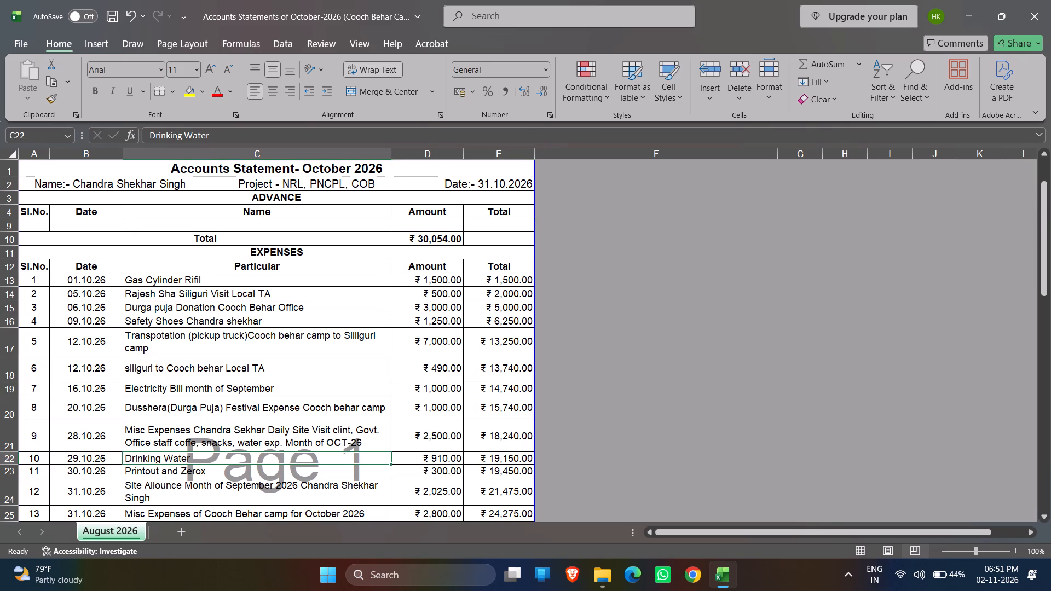
pyautogui.scroll(-1, 316, 431)
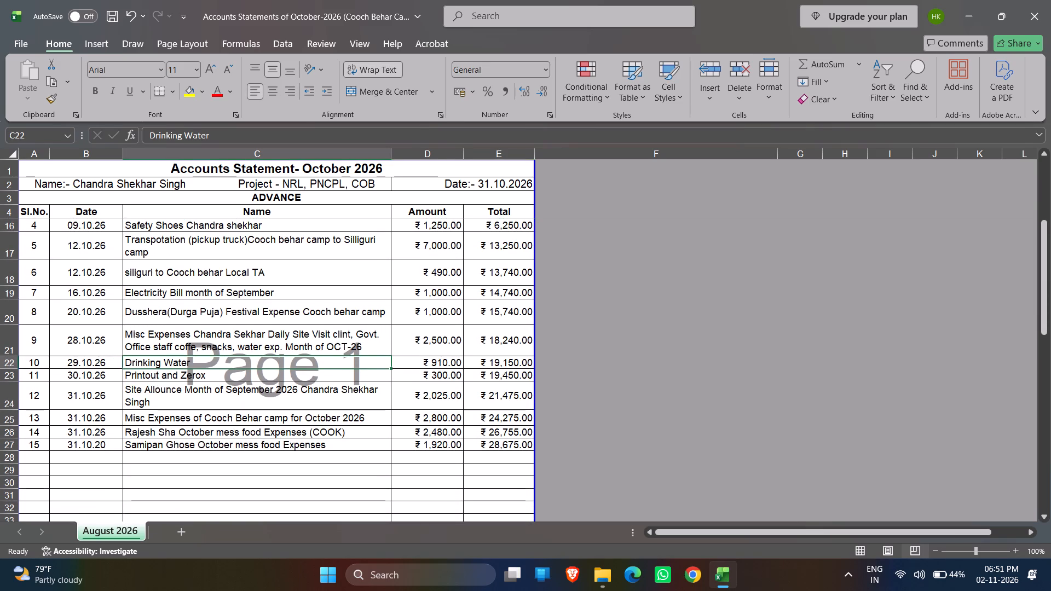
pyautogui.scroll(-1, 250, 364)
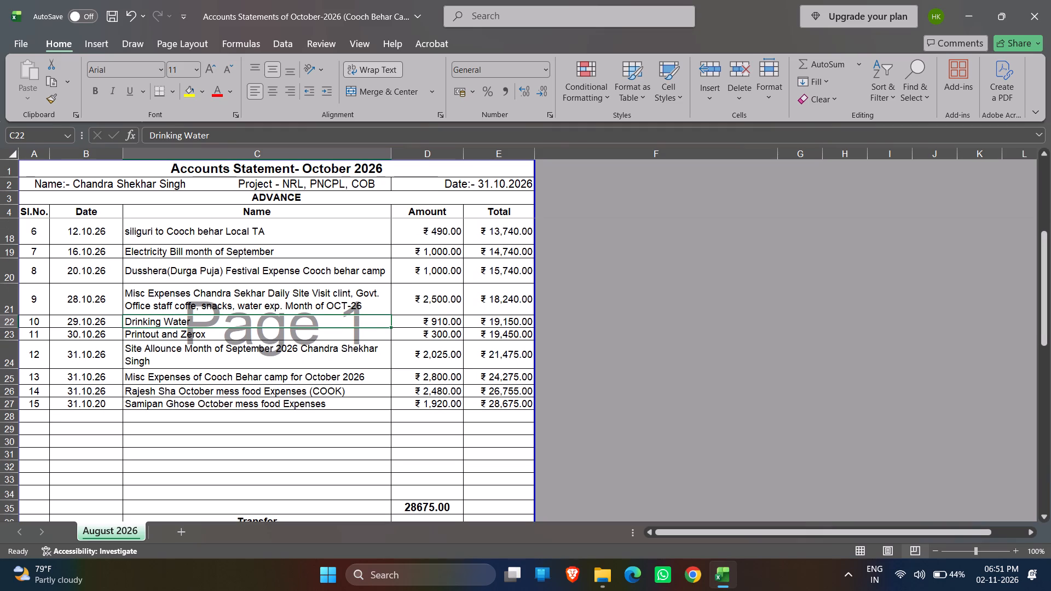
pyautogui.scroll(-1, 268, 323)
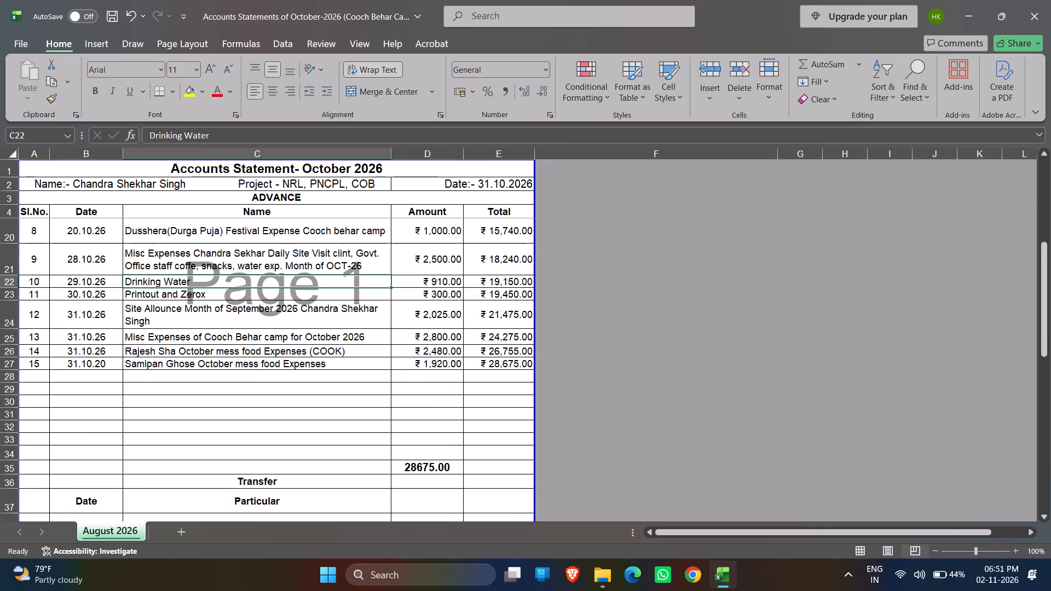
pyautogui.click(260, 362)
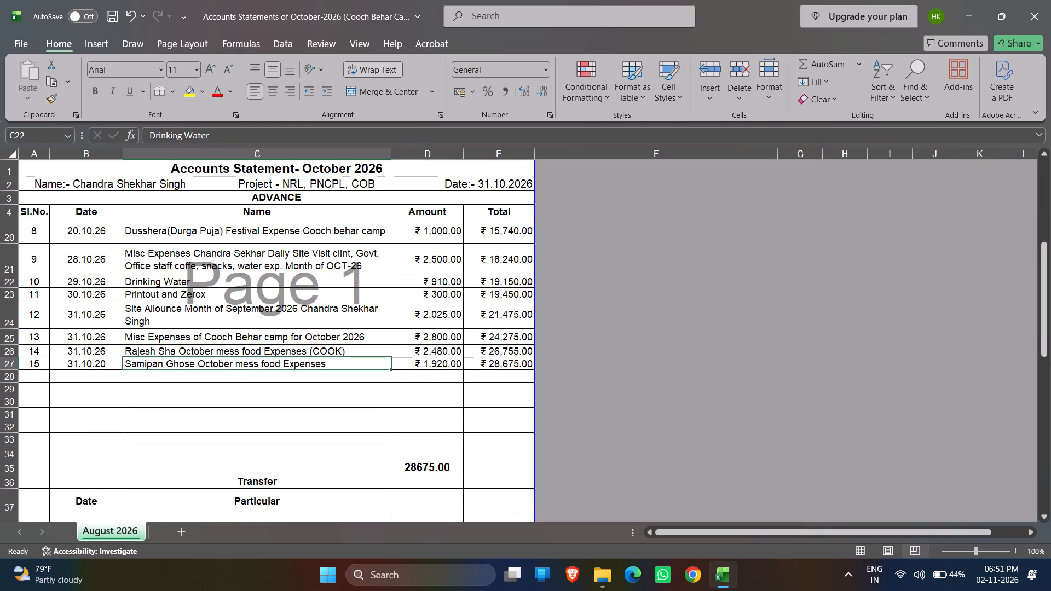
pyautogui.hotkey('ctrl', 'c')
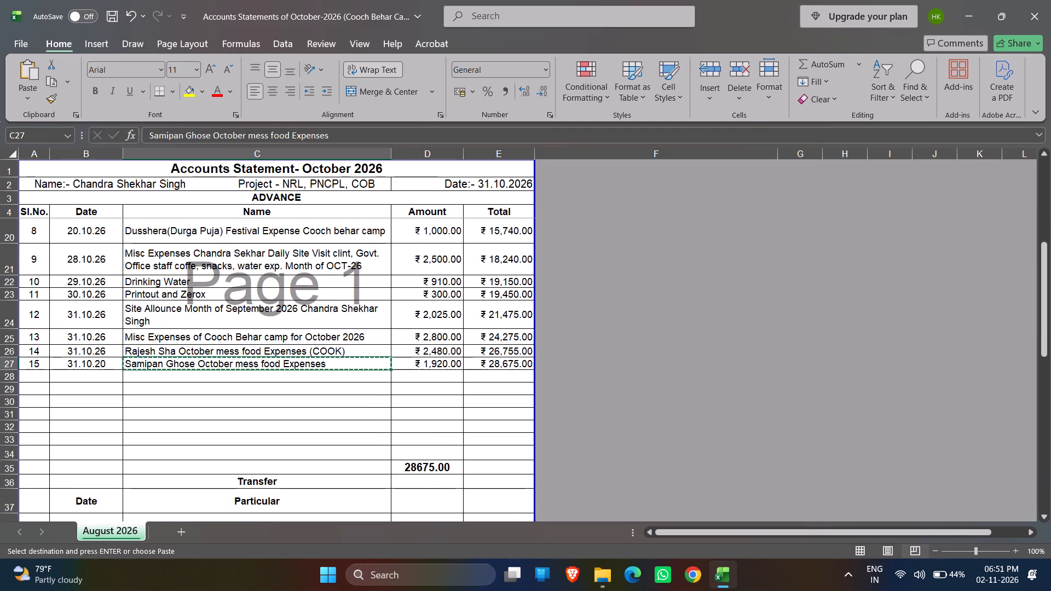
pyautogui.click(240, 391)
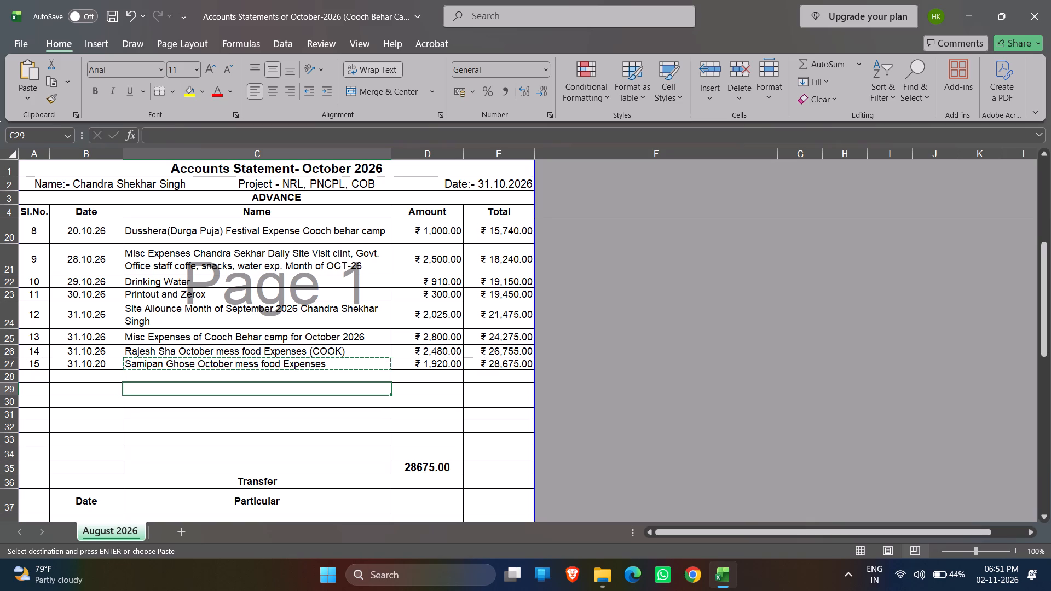
pyautogui.click(242, 445)
pyautogui.hotkey('ctrl', 'v')
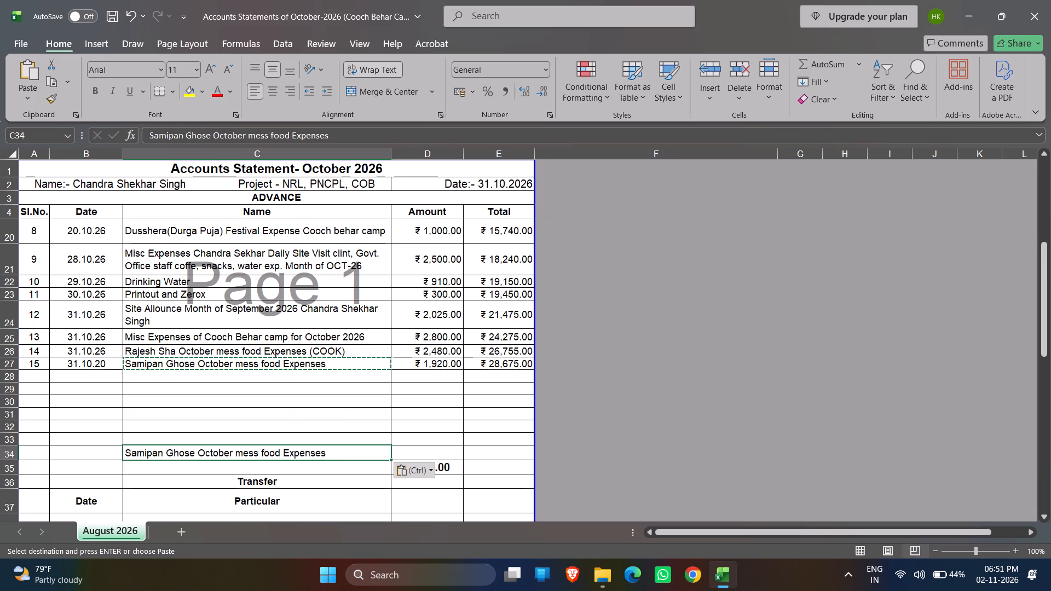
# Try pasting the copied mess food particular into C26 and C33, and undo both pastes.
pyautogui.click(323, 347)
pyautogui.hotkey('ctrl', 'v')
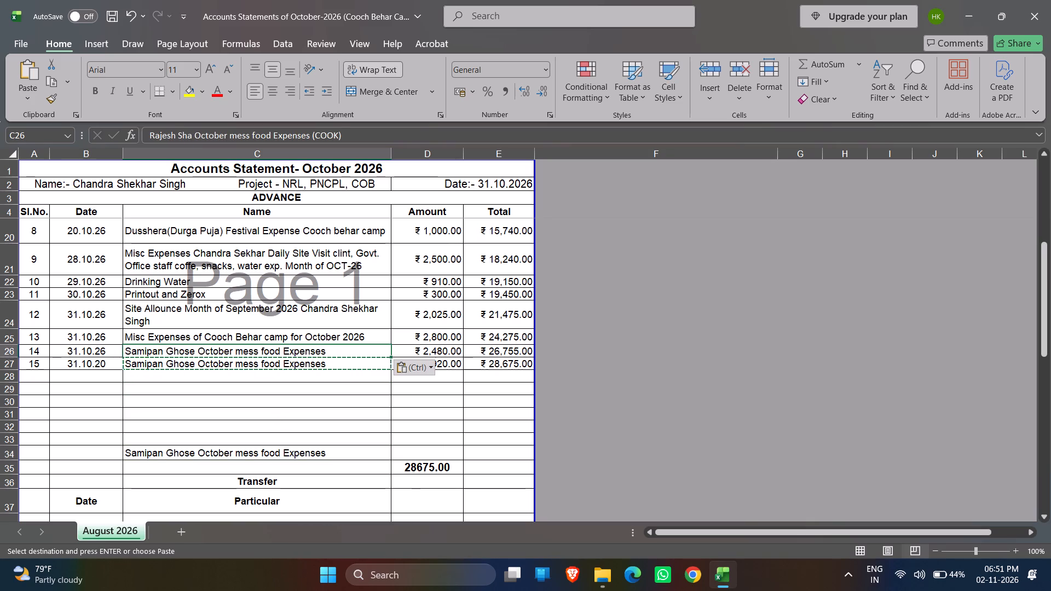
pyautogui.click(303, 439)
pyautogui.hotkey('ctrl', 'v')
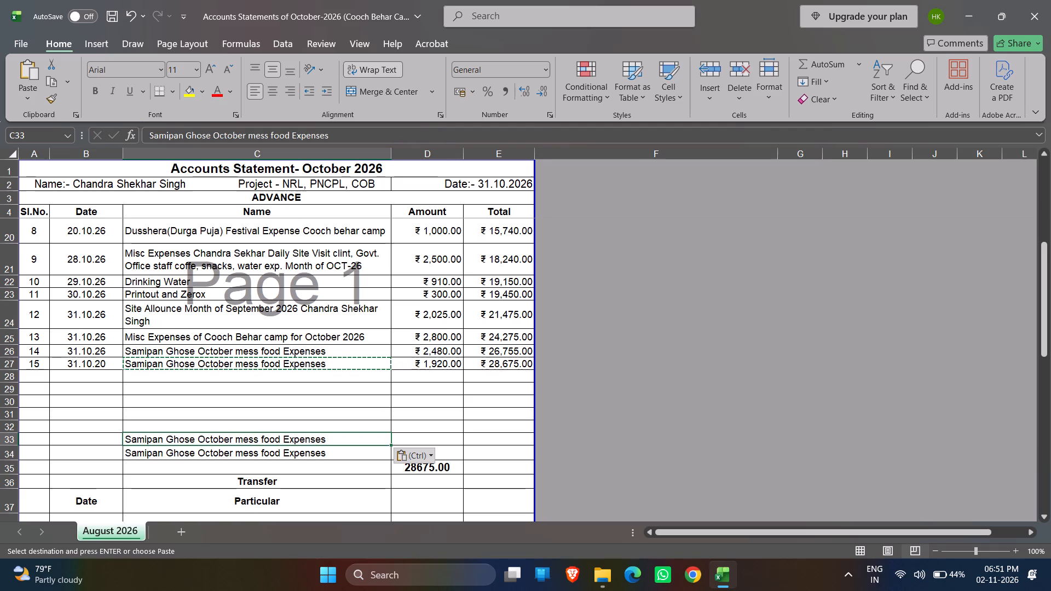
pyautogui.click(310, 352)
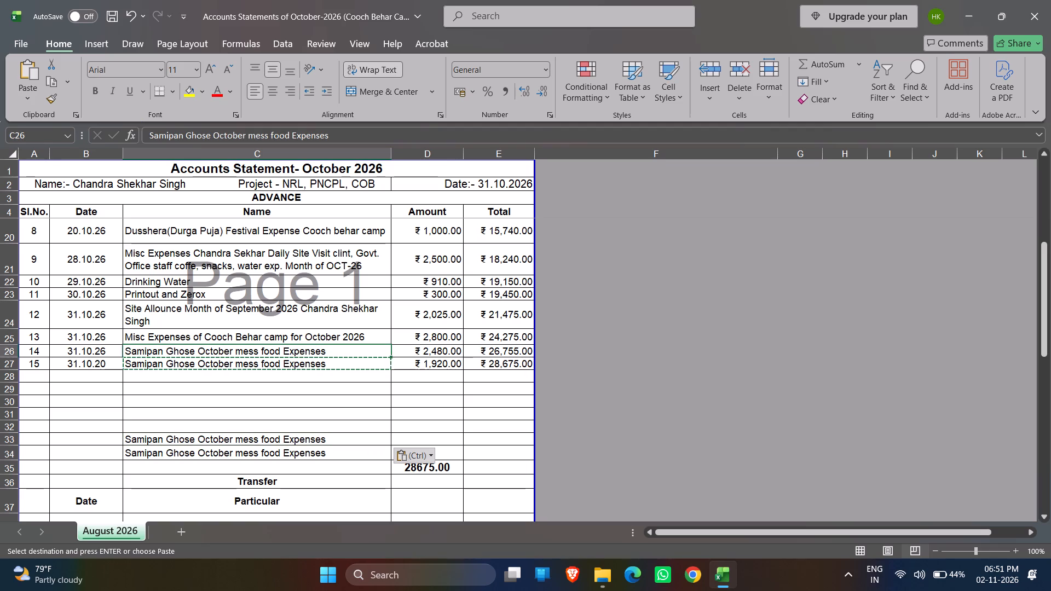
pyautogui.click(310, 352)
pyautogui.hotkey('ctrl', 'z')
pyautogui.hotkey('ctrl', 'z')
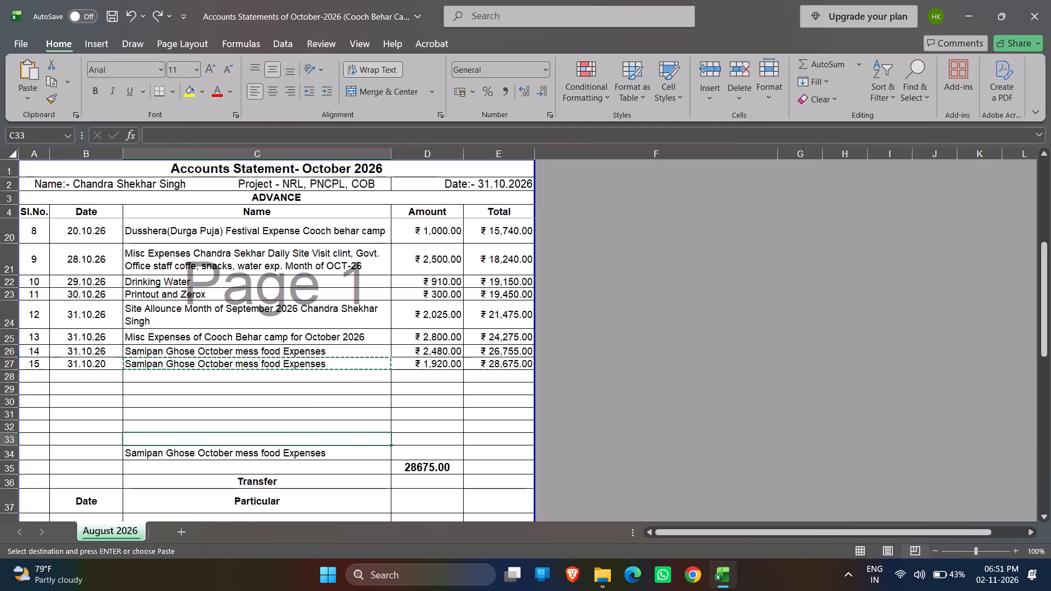
# Copy the cook's October mess food expense particular from C26 into C33.
pyautogui.click(310, 352)
pyautogui.click(310, 352)
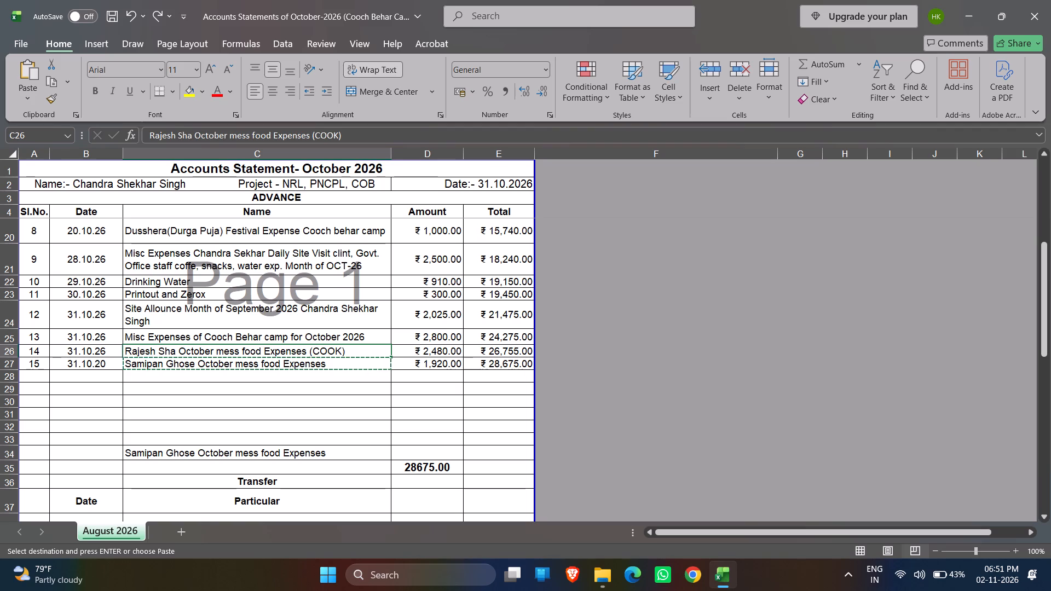
pyautogui.click(269, 356)
pyautogui.click(270, 351)
pyautogui.click(270, 351)
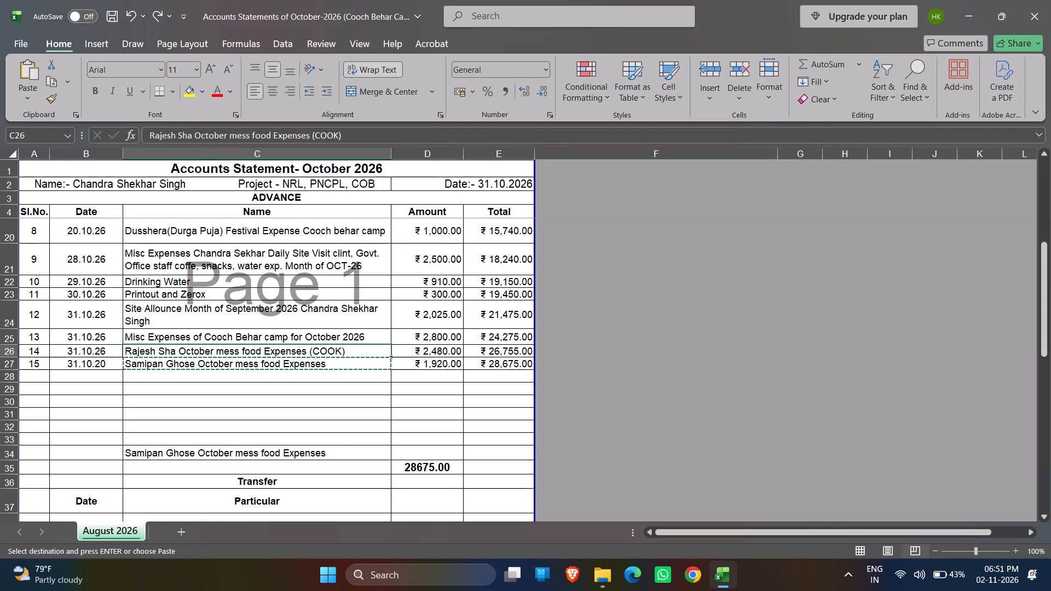
pyautogui.click(270, 339)
pyautogui.click(264, 351)
pyautogui.hotkey('ctrl', 'c')
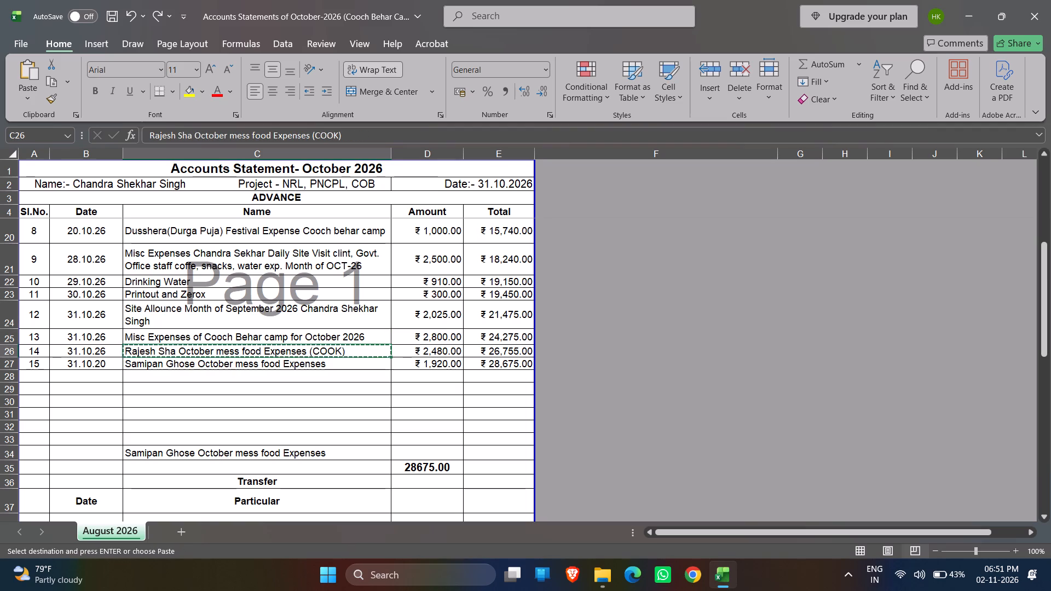
pyautogui.click(203, 440)
pyautogui.hotkey('ctrl', 'v')
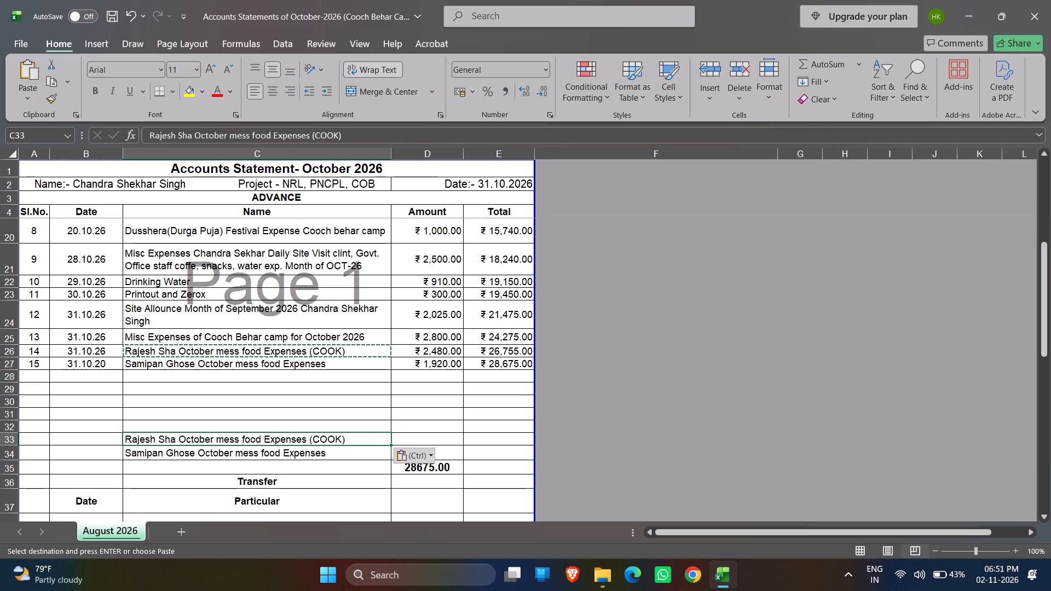
# Copy the Cooch Behar camp misc expenses particular from C25 to C32 and the September site allowance particular from C24 to C31.
pyautogui.click(242, 337)
pyautogui.hotkey('ctrl', 'c')
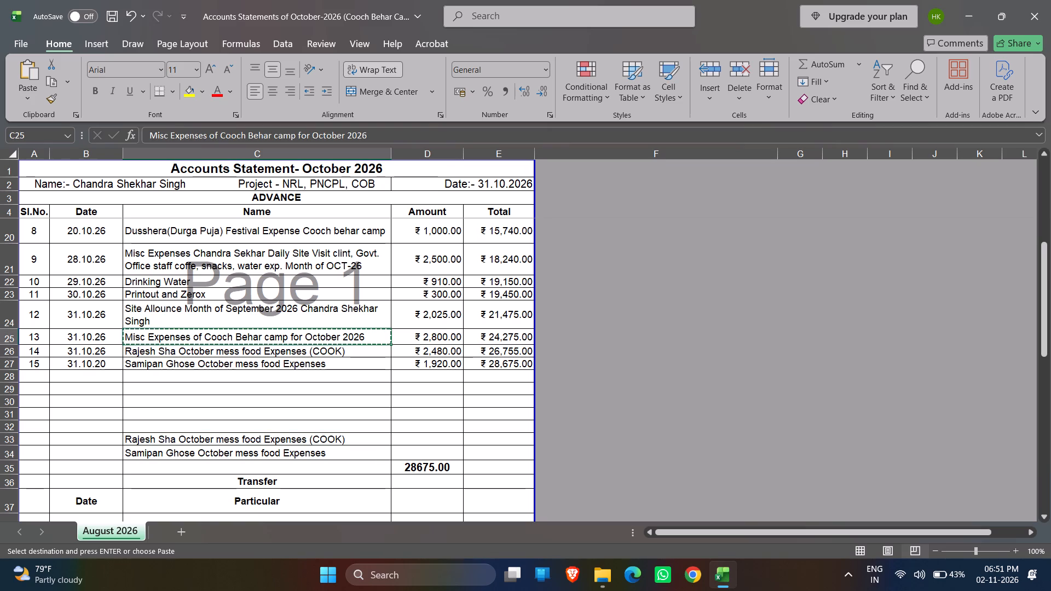
pyautogui.click(217, 428)
pyautogui.hotkey('ctrl', 'v')
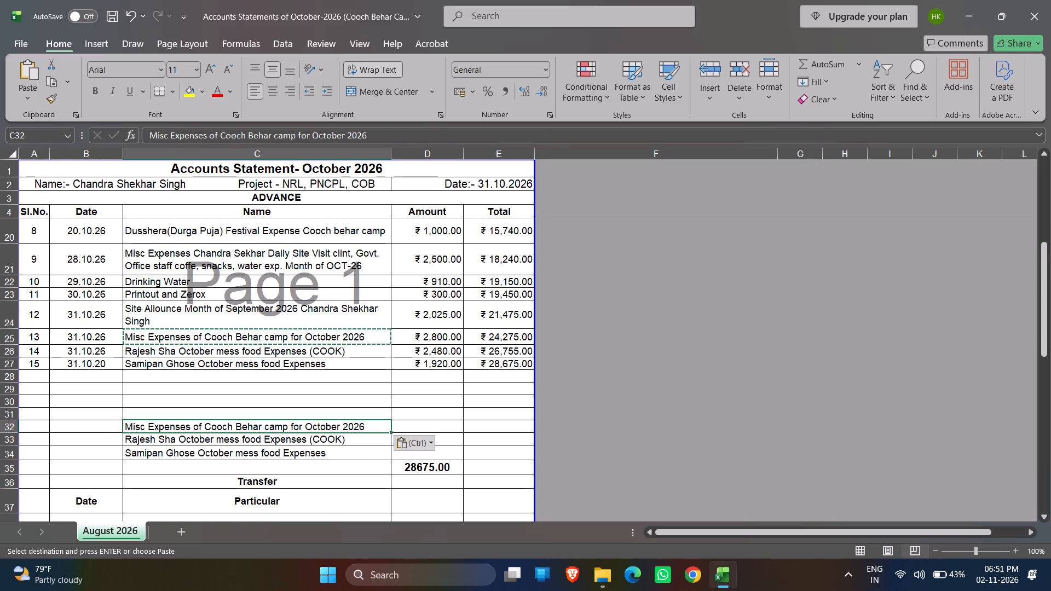
pyautogui.click(255, 321)
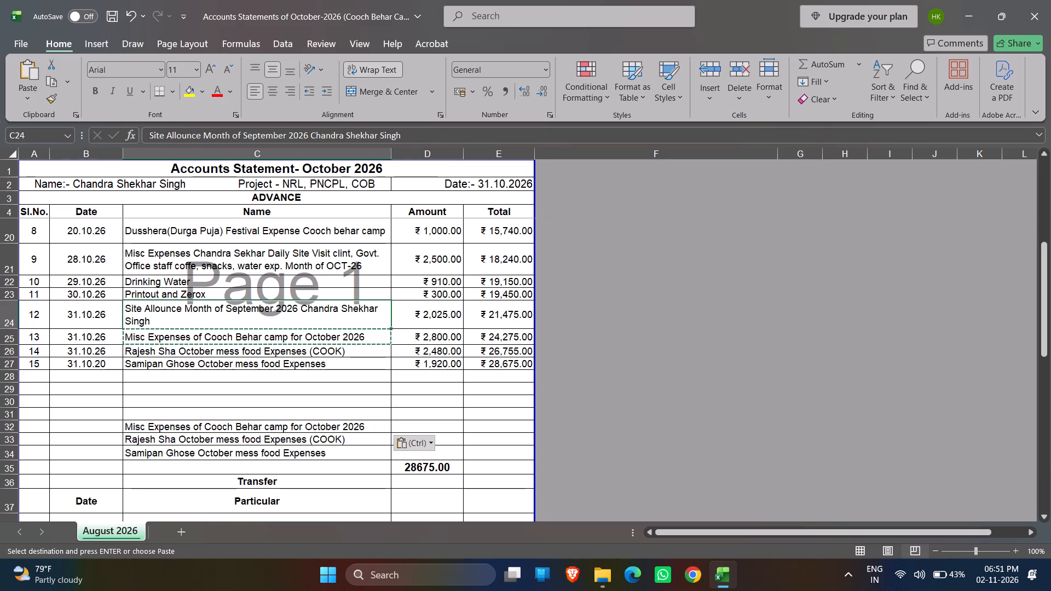
pyautogui.hotkey('ctrl', 'c')
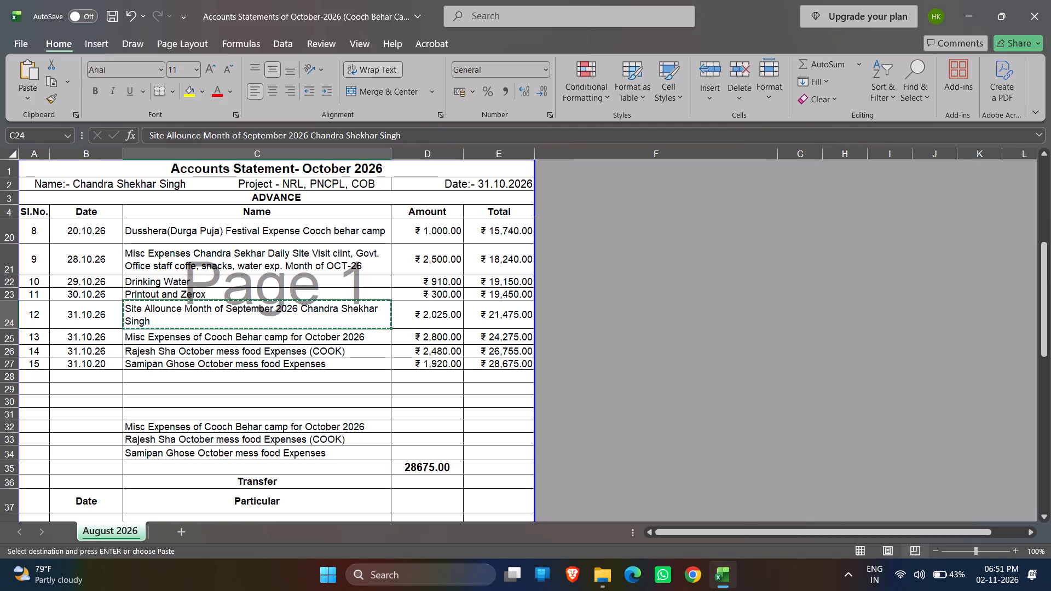
pyautogui.click(226, 413)
pyautogui.hotkey('ctrl', 'v')
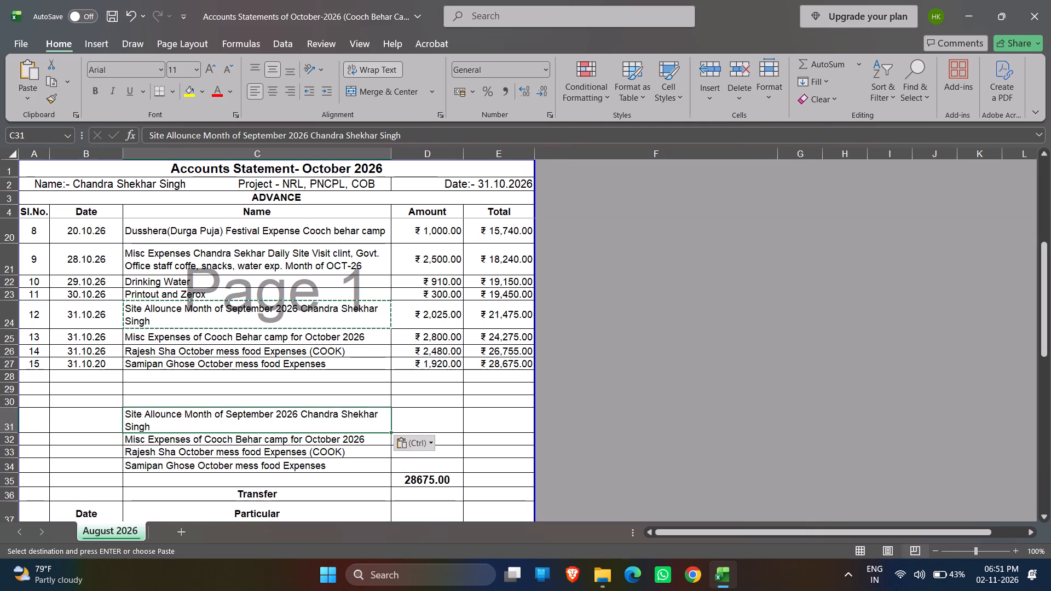
# Copy the particular "Printout and Zerox" from C23 to C30 and "Drinking Water" from C22 to C29.
pyautogui.click(241, 291)
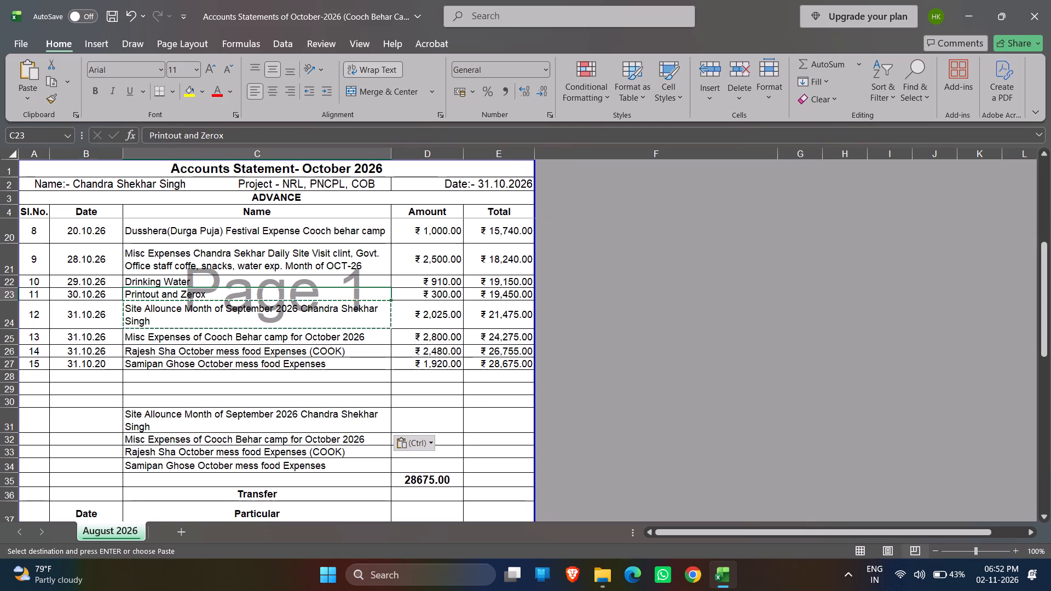
pyautogui.hotkey('ctrl', 'c')
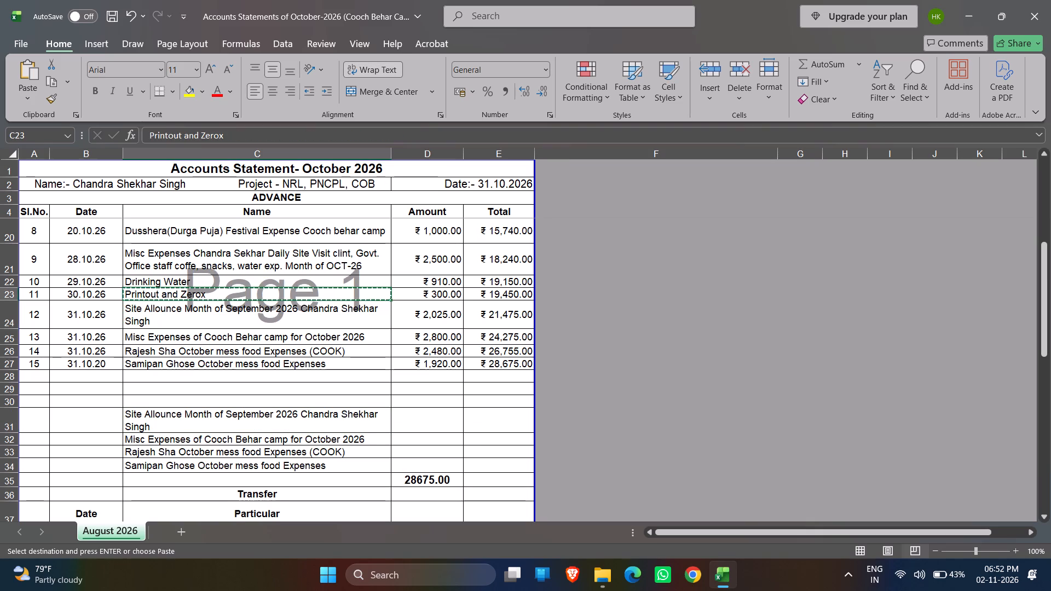
pyautogui.click(177, 402)
pyautogui.hotkey('ctrl', 'v')
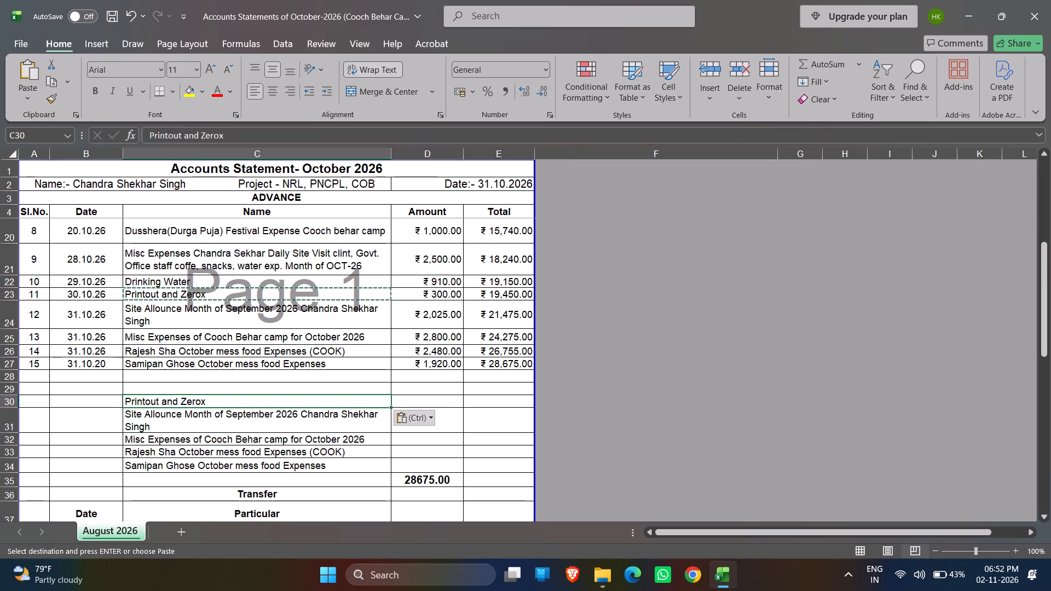
pyautogui.click(216, 282)
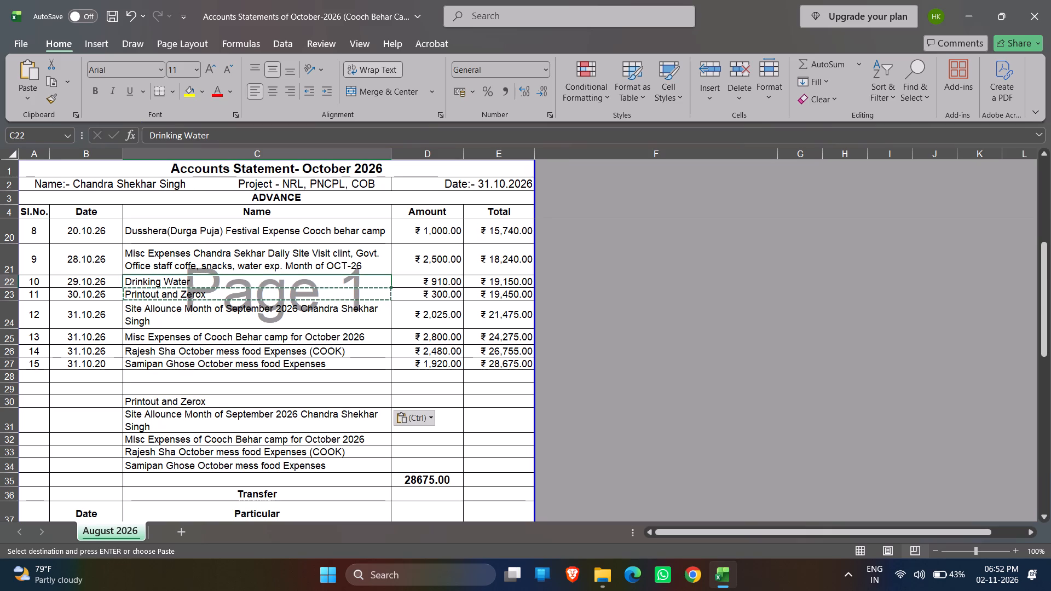
pyautogui.hotkey('ctrl', 'c')
pyautogui.click(192, 391)
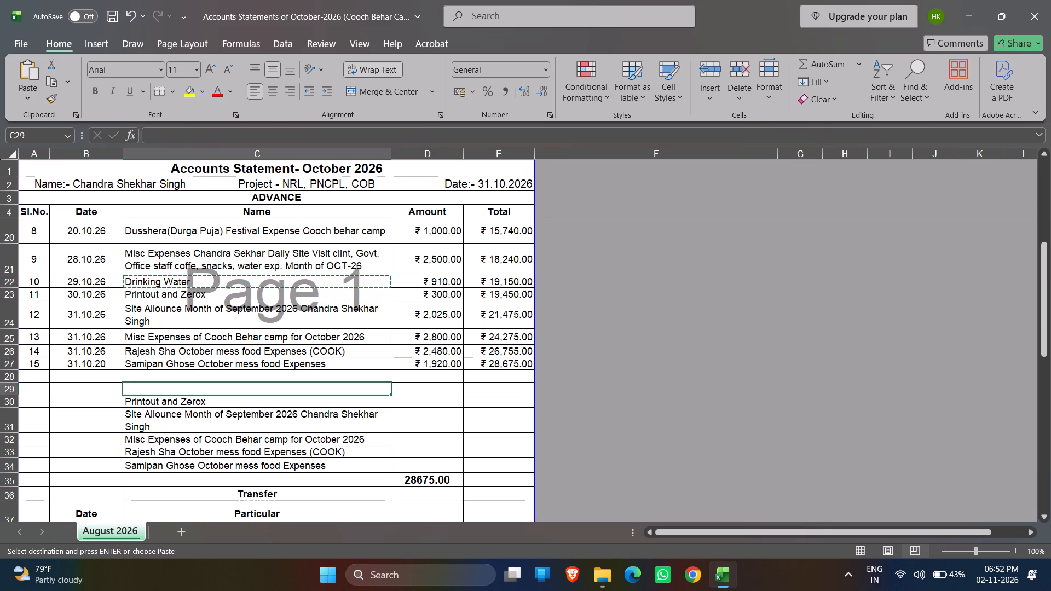
pyautogui.hotkey('ctrl', 'v')
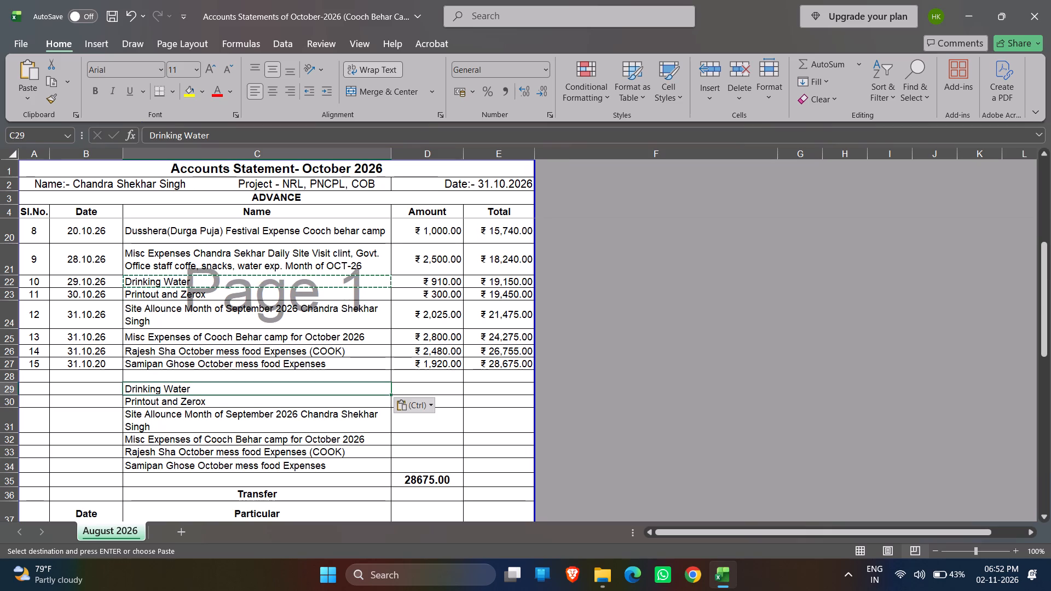
# Copy the date 29.10.26 from B22 into B29, beside the duplicated Drinking Water entry.
pyautogui.click(207, 266)
pyautogui.scroll(1, 207, 266)
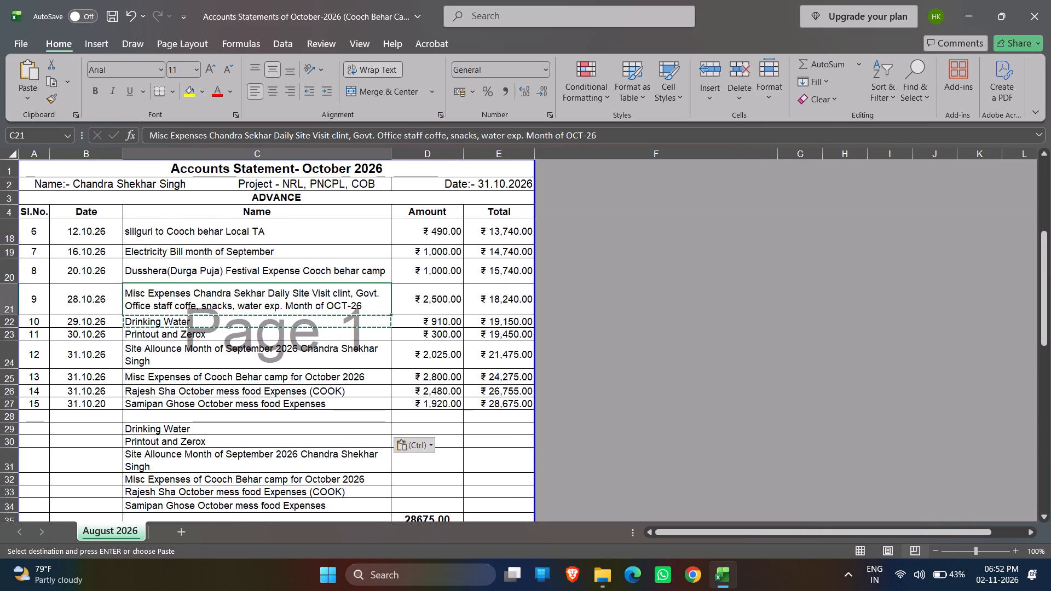
pyautogui.click(118, 325)
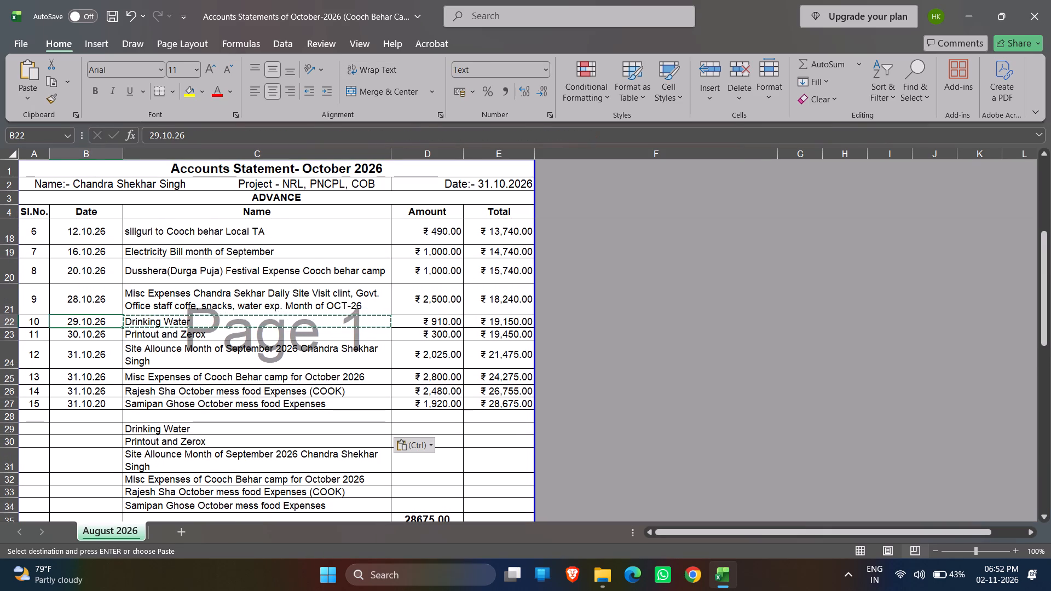
pyautogui.scroll(-1, 118, 325)
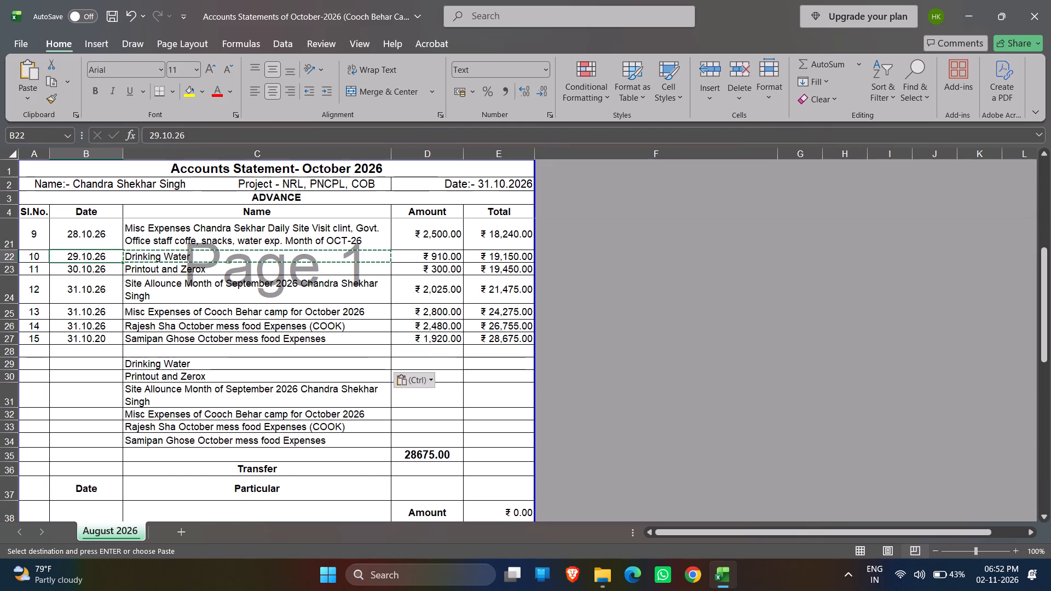
pyautogui.hotkey('ctrl', 'c')
pyautogui.click(86, 366)
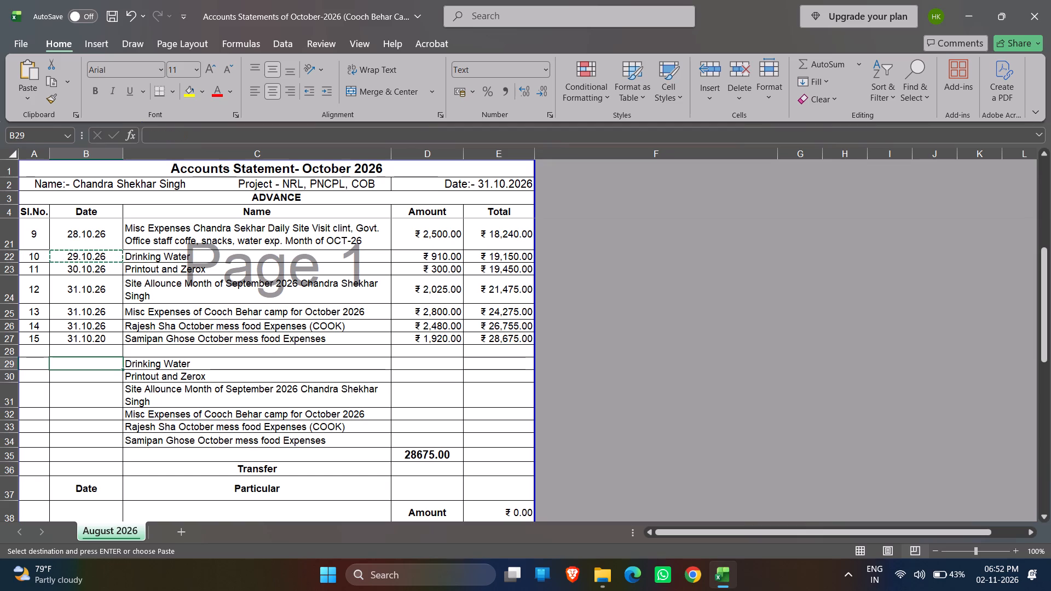
pyautogui.hotkey('ctrl', 'v')
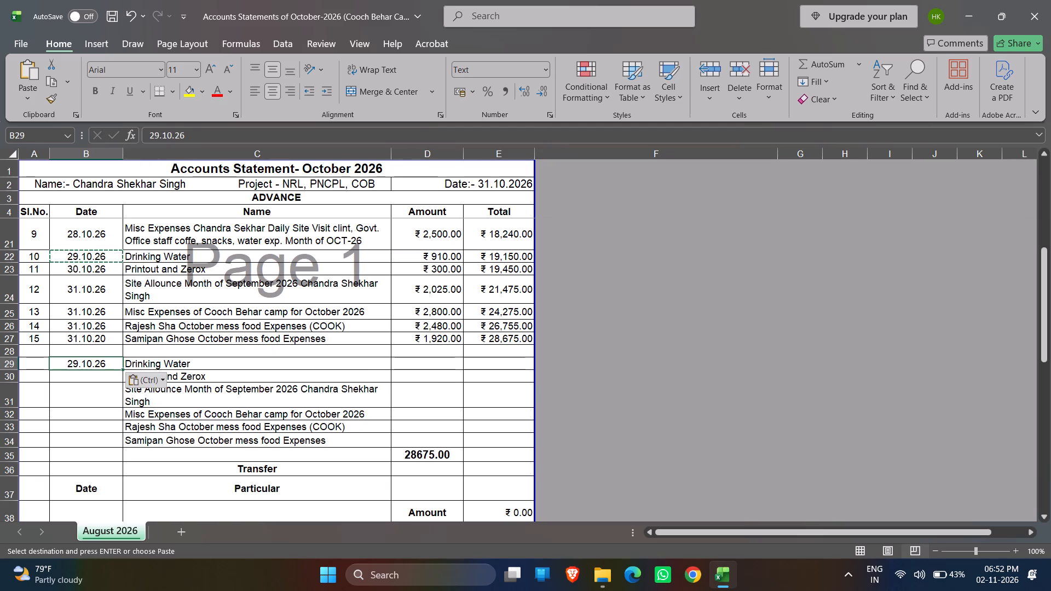
# Copy the date 30.10.26 from B23 into B30, beside the duplicated Printout and Zerox entry.
pyautogui.click(90, 276)
pyautogui.click(91, 272)
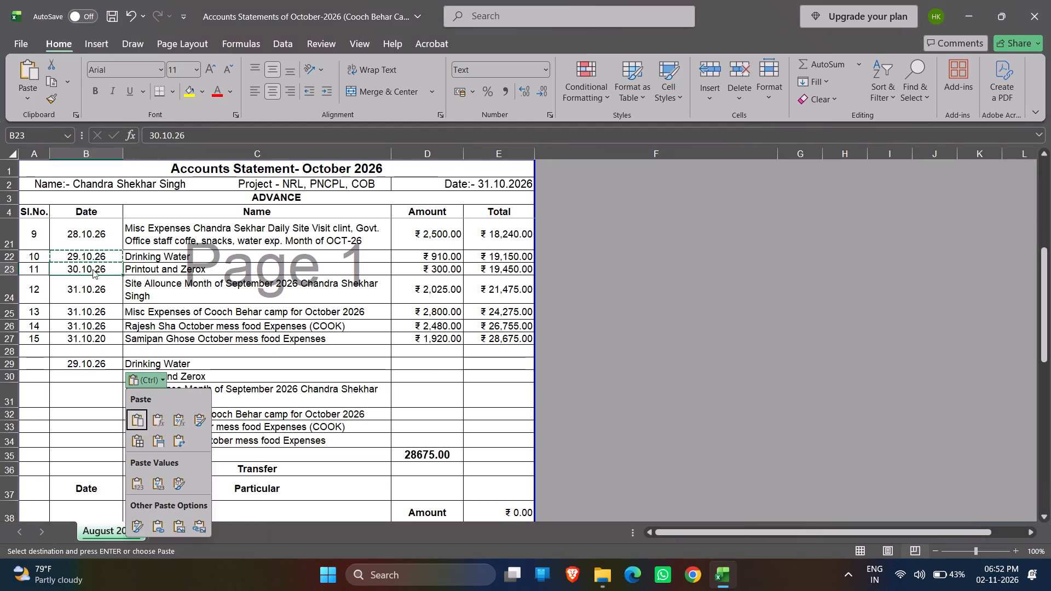
pyautogui.click(93, 266)
pyautogui.hotkey('ctrl', 'c')
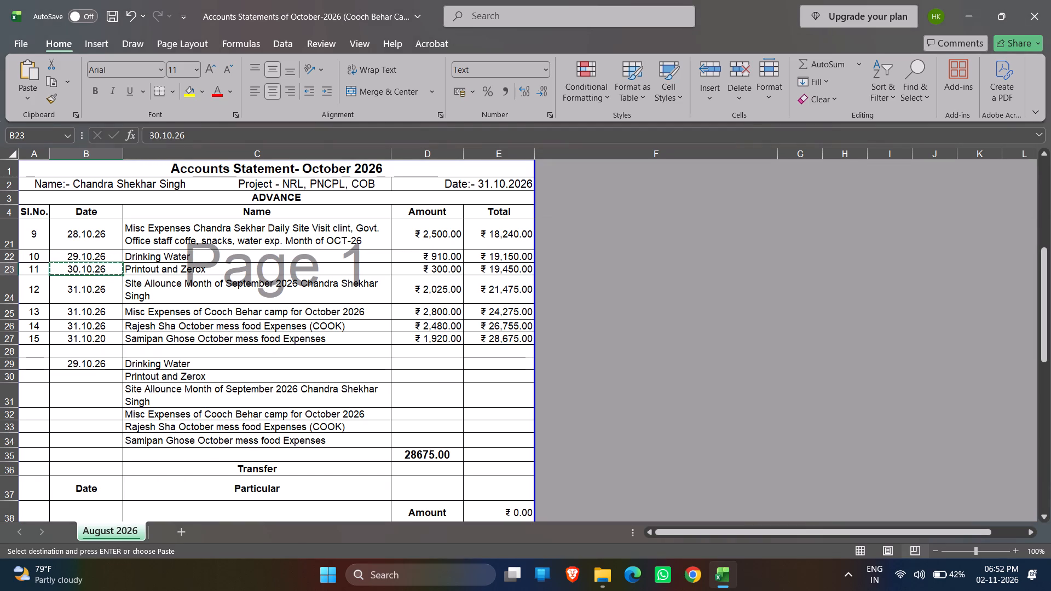
pyautogui.click(99, 376)
pyautogui.hotkey('ctrl', 'v')
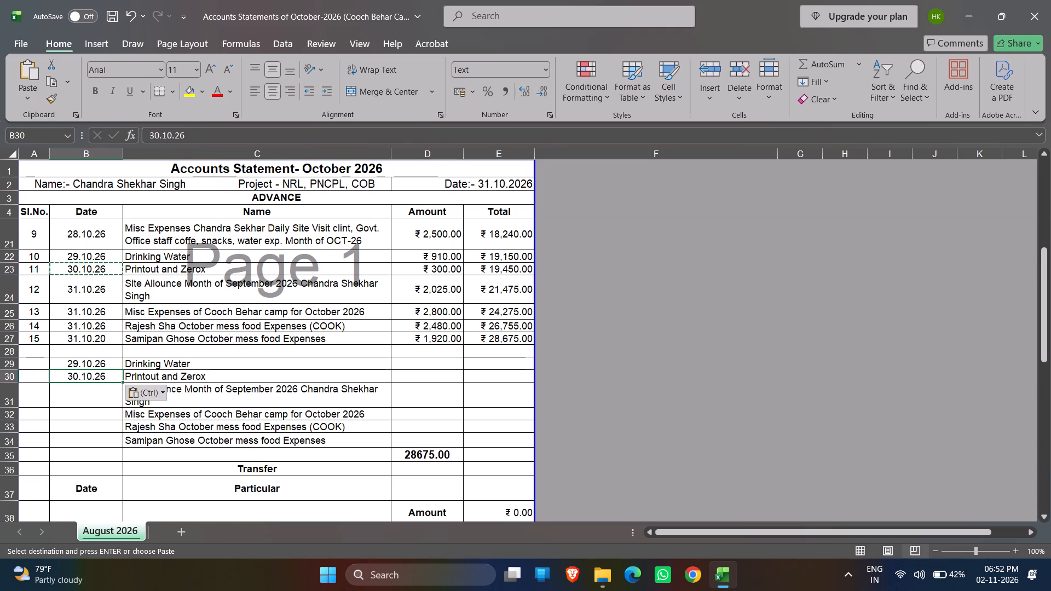
# Copy the date 31.10.26 from B24 into B31 and from B25 into B32, beside the site allowance and camp expense entries.
pyautogui.click(92, 300)
pyautogui.hotkey('ctrl', 'c')
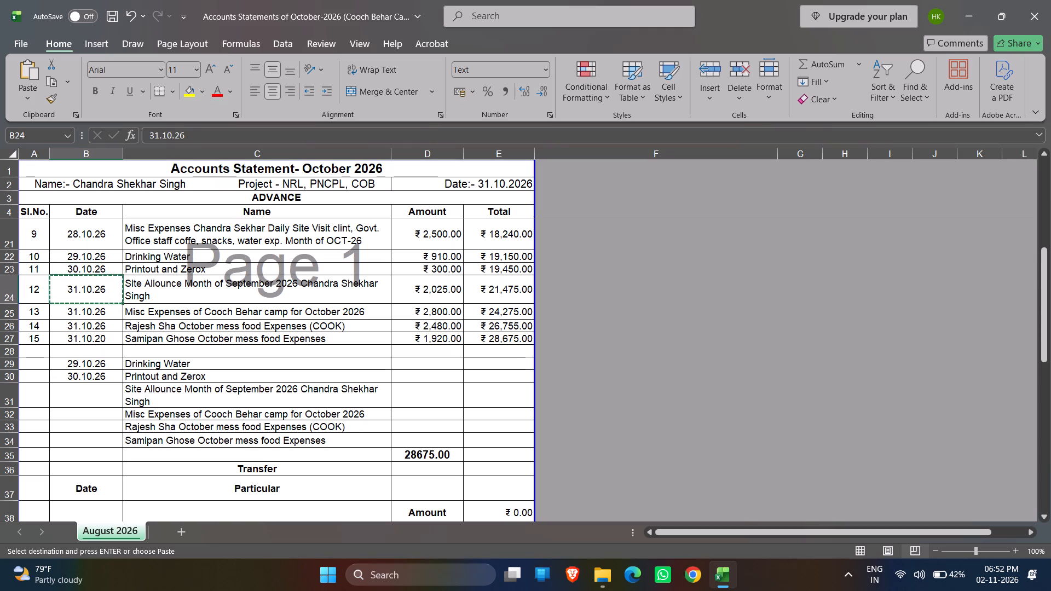
pyautogui.click(88, 397)
pyautogui.hotkey('ctrl', 'v')
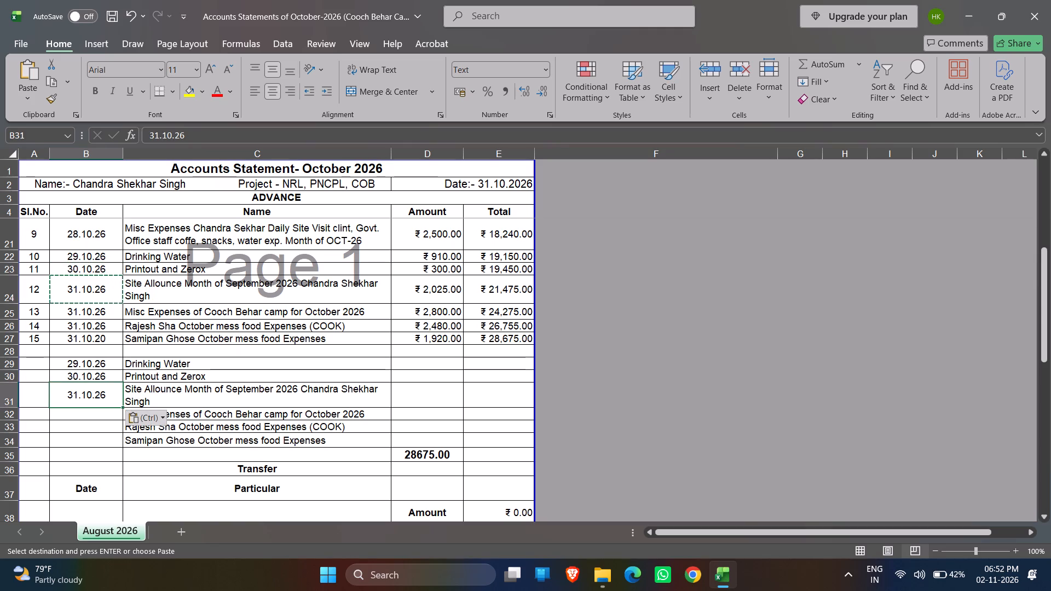
pyautogui.click(92, 315)
pyautogui.hotkey('ctrl', 'c')
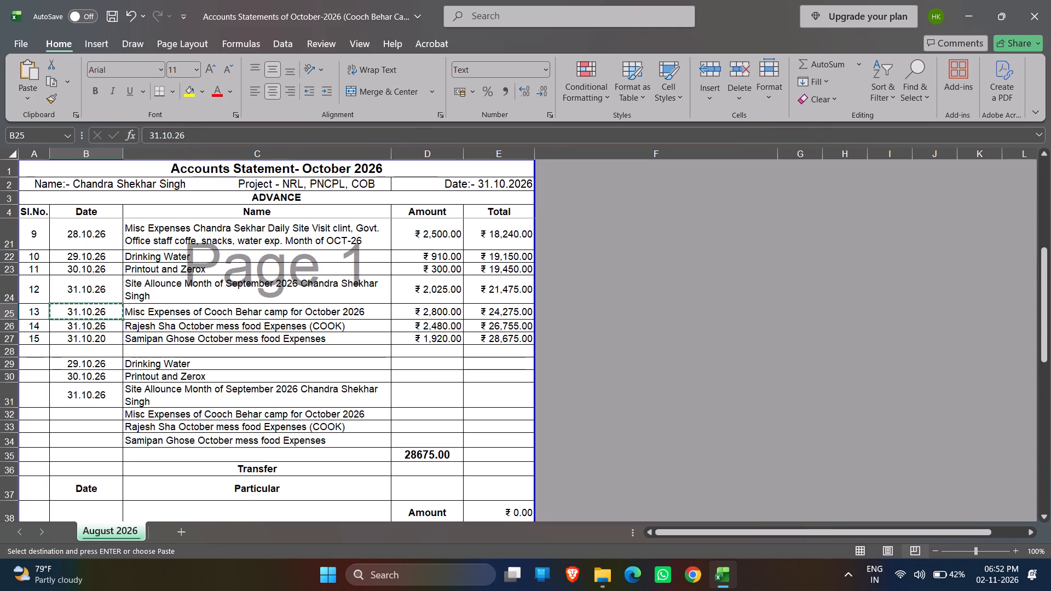
pyautogui.click(109, 415)
pyautogui.hotkey('ctrl', 'v')
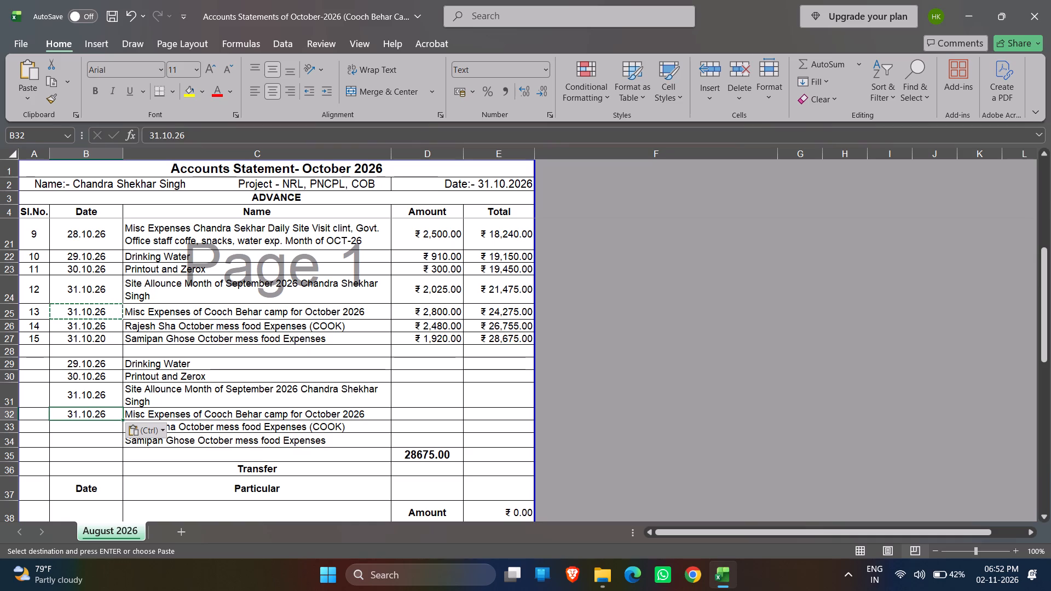
# Copy the dates of the two mess food entries: 31.10.26 from B26 into B33 and 31.10.20 from B27 into B34.
pyautogui.click(86, 328)
pyautogui.hotkey('ctrl', 'c')
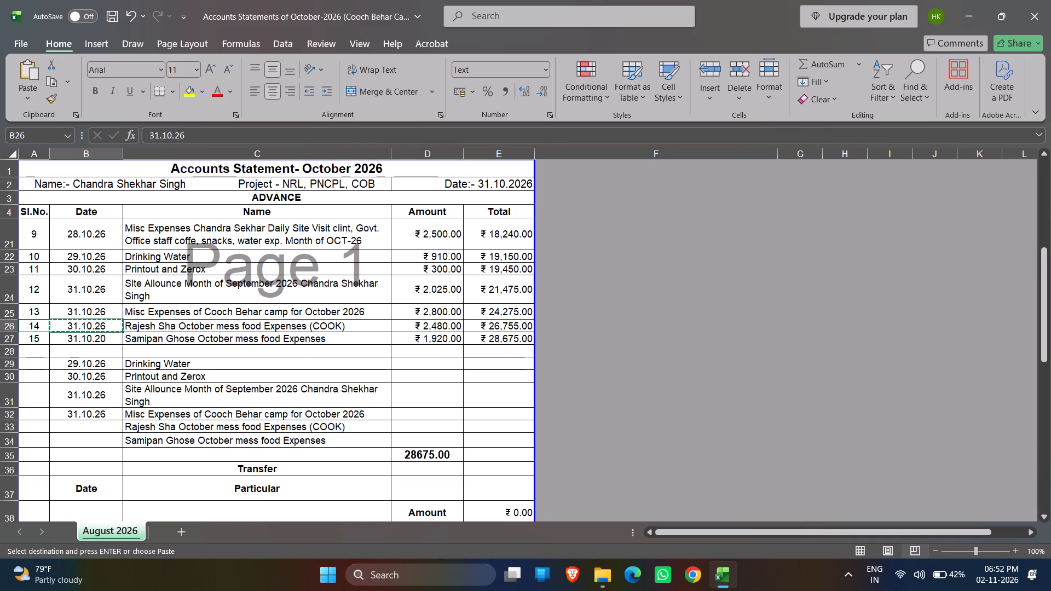
pyautogui.click(91, 426)
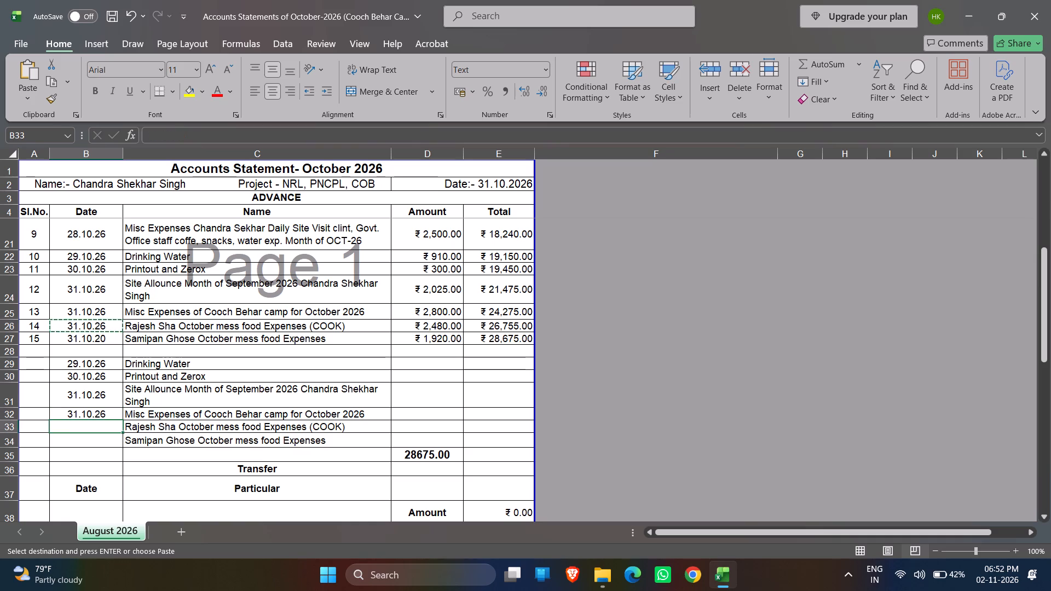
pyautogui.hotkey('ctrl', 'v')
pyautogui.click(59, 341)
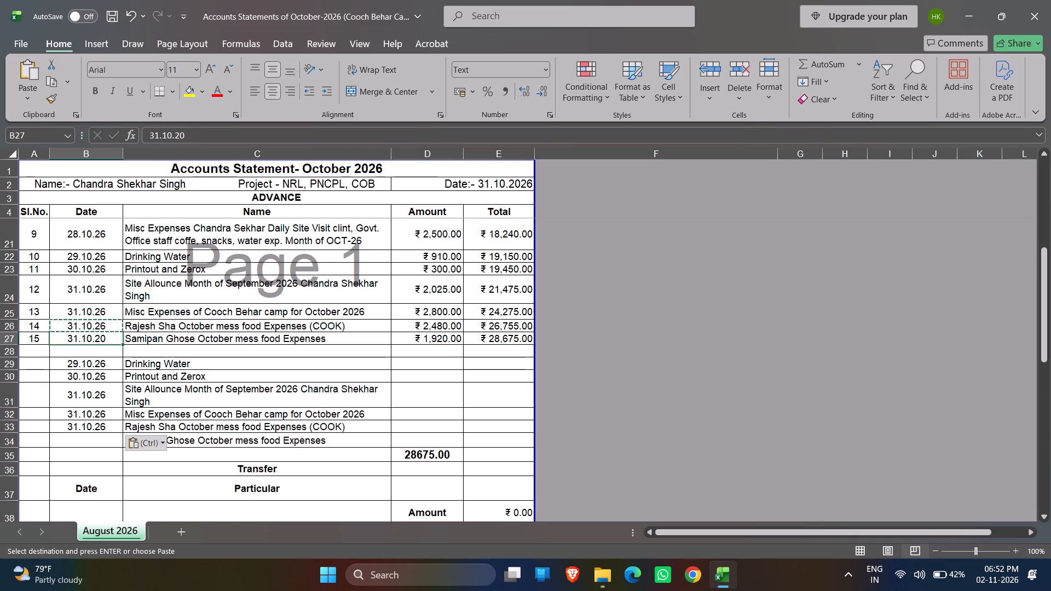
pyautogui.hotkey('ctrl', 'c')
pyautogui.click(102, 441)
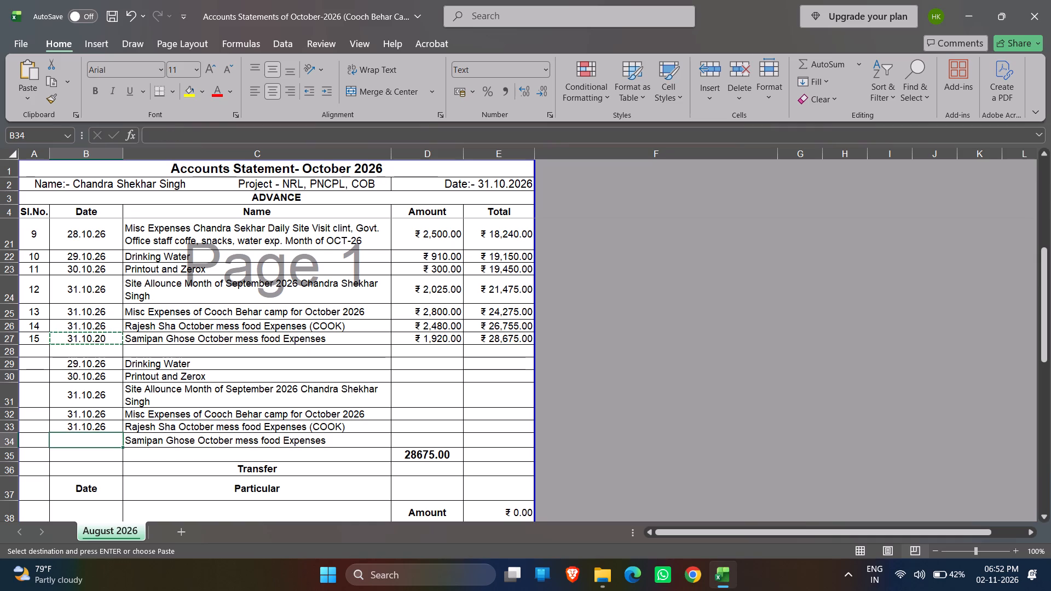
pyautogui.hotkey('ctrl', 'v')
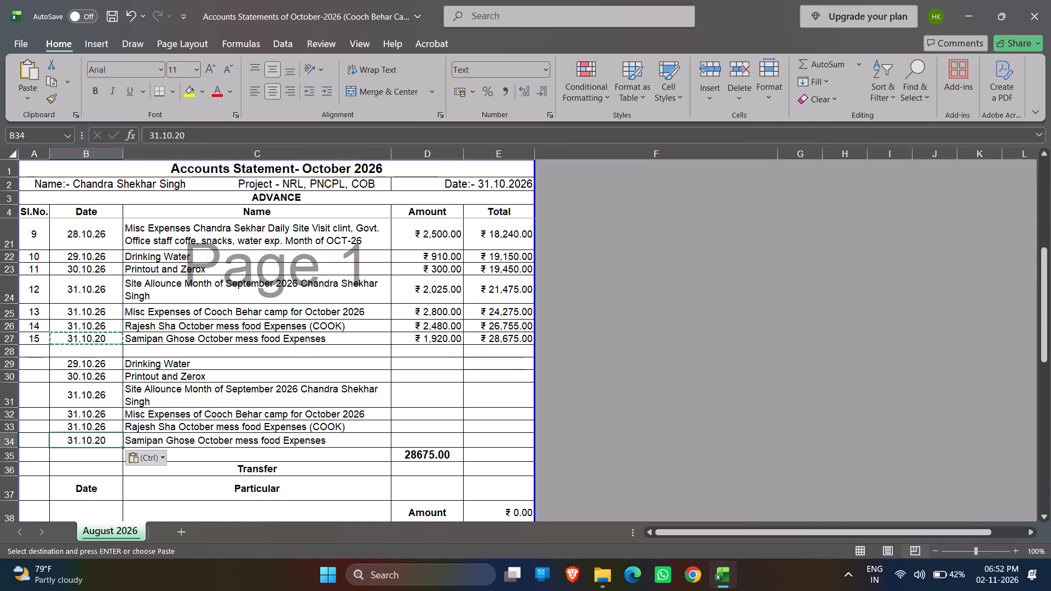
# Copy the Drinking Water amount ₹910 from D22 into D29 and the Printout and Zerox amount ₹300 from D23 into D30.
pyautogui.click(441, 254)
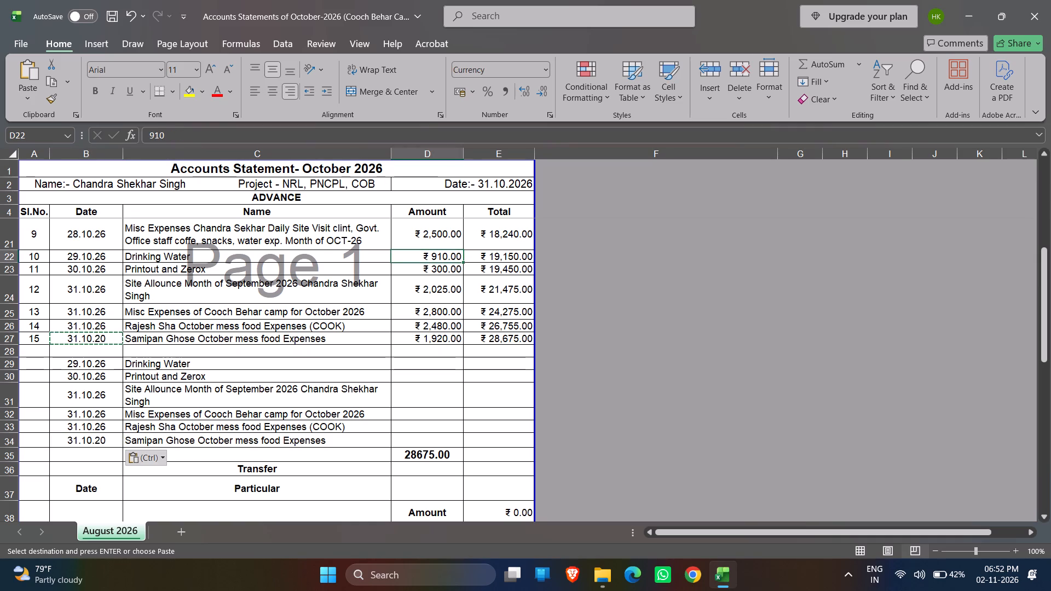
pyautogui.hotkey('ctrl', 'c')
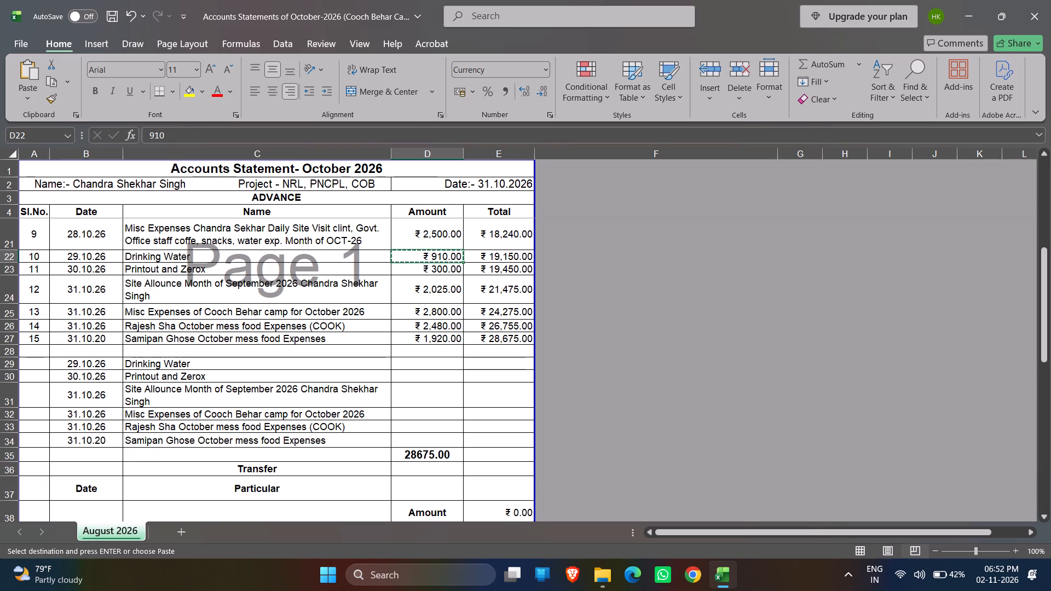
pyautogui.click(418, 368)
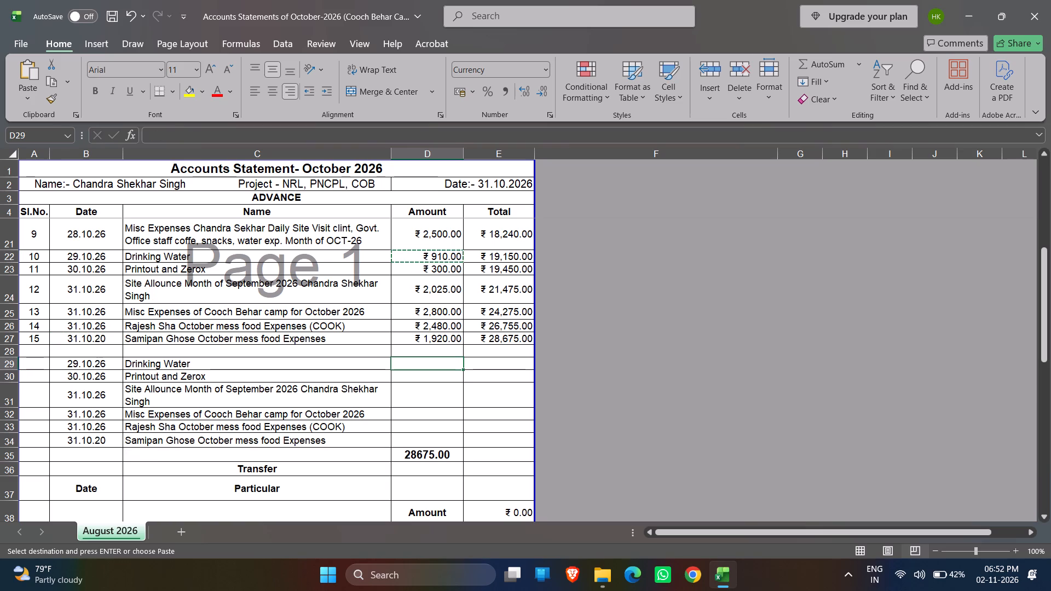
pyautogui.hotkey('ctrl', 'v')
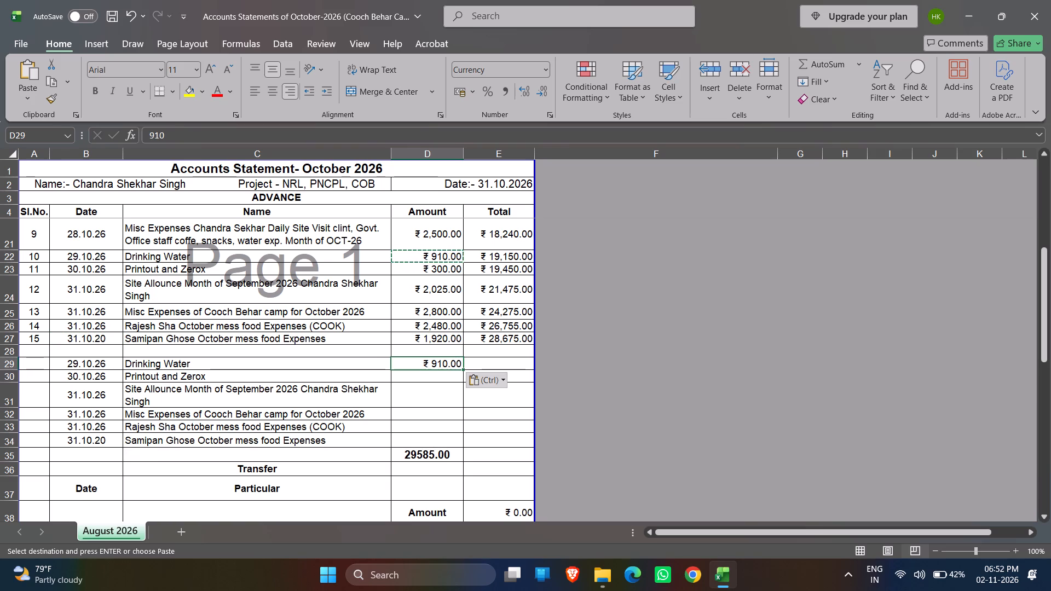
pyautogui.click(452, 269)
pyautogui.hotkey('ctrl', 'c')
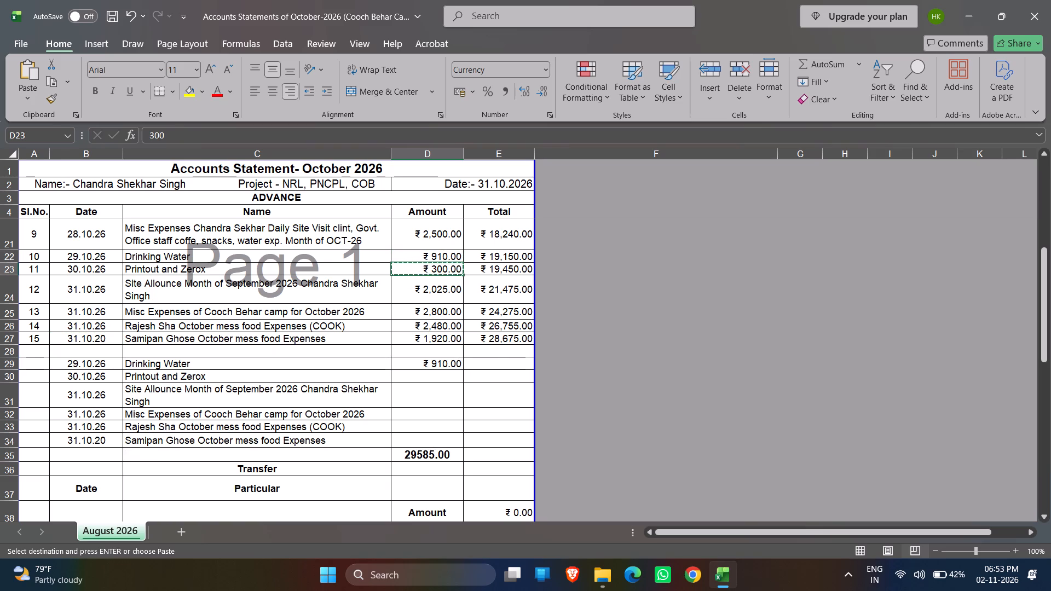
pyautogui.click(432, 379)
pyautogui.hotkey('ctrl', 'v')
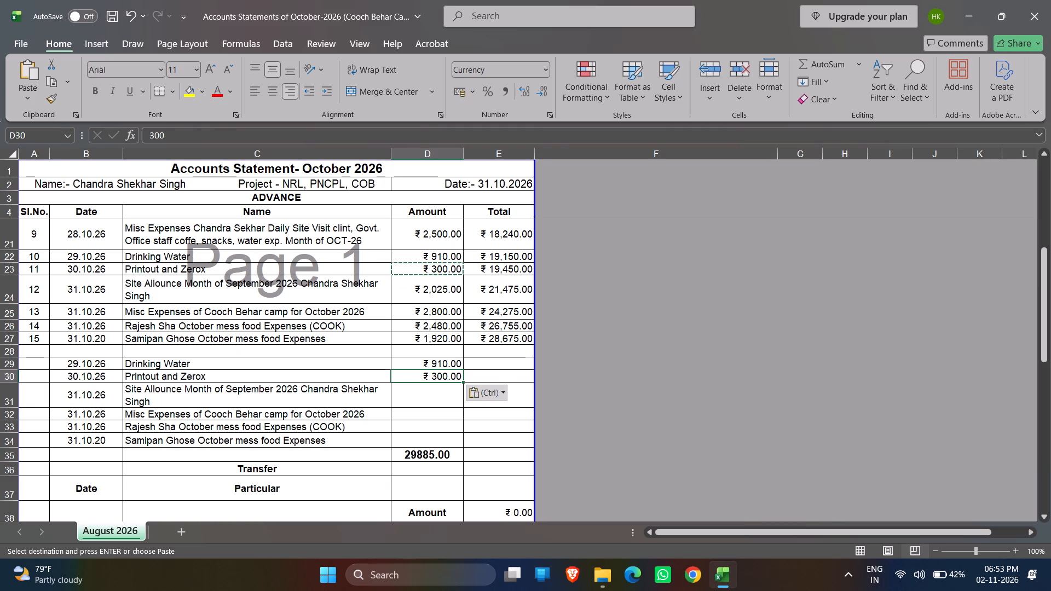
# Copy the site allowance amount ₹2,025 from D24 into D31 and the Cooch Behar camp amount ₹2,800 from D25 into D32.
pyautogui.click(441, 283)
pyautogui.hotkey('ctrl', 'c')
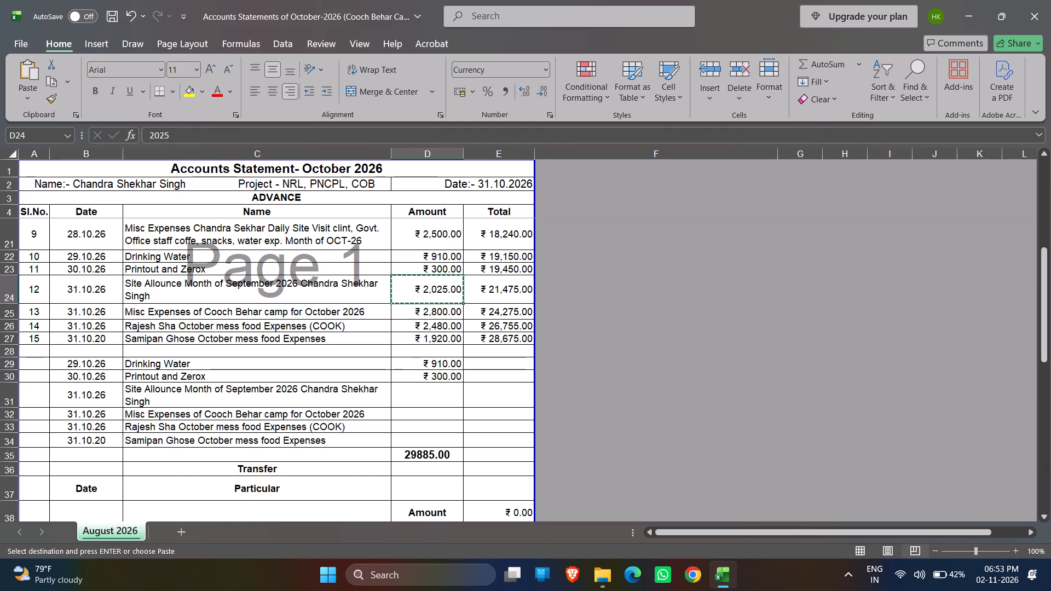
pyautogui.click(435, 391)
pyautogui.hotkey('ctrl', 'v')
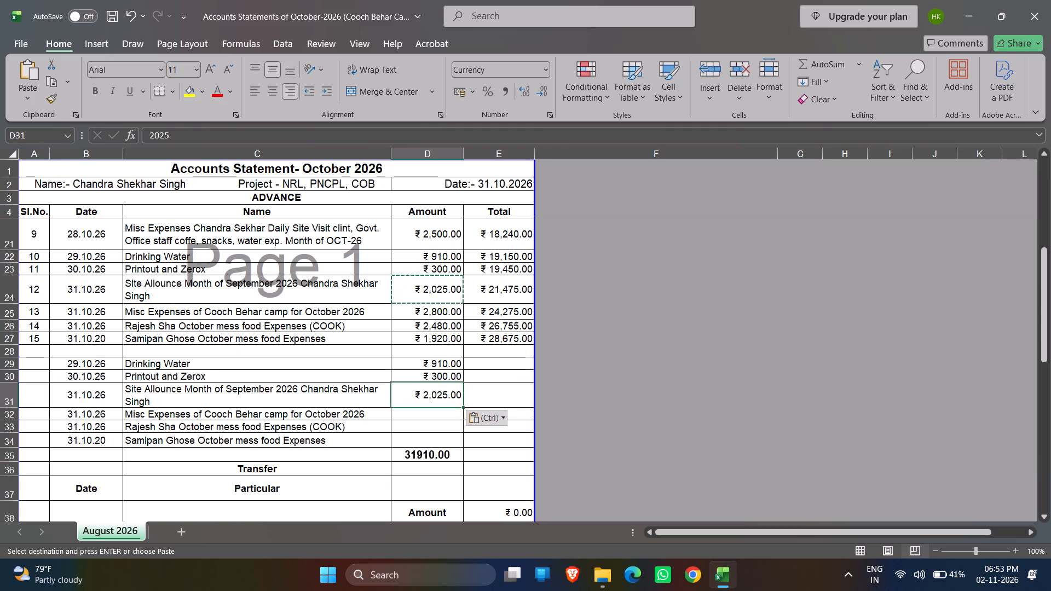
pyautogui.click(449, 316)
pyautogui.hotkey('ctrl', 'c')
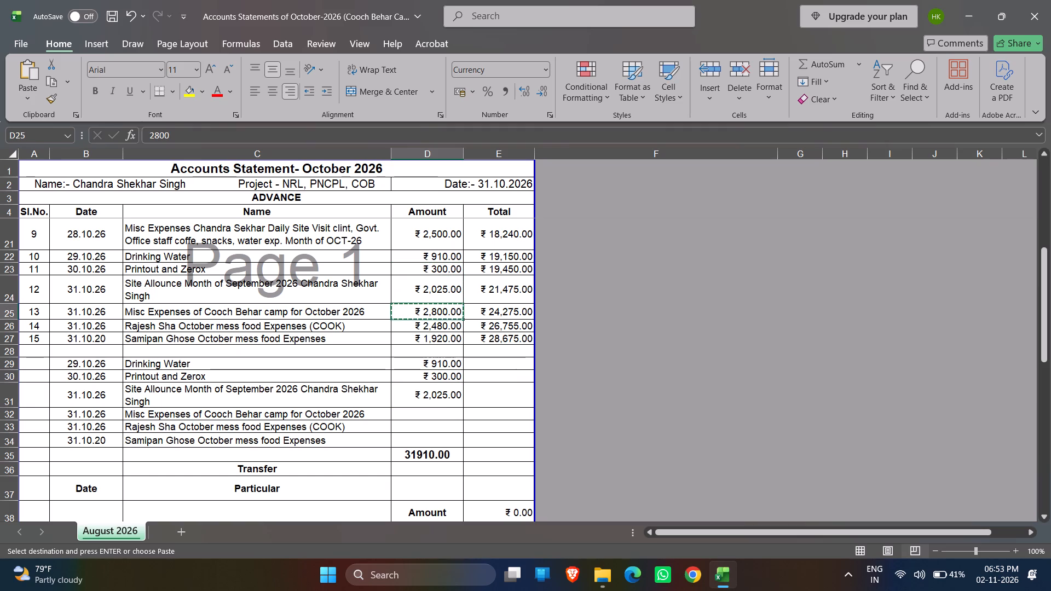
pyautogui.click(450, 403)
pyautogui.click(449, 408)
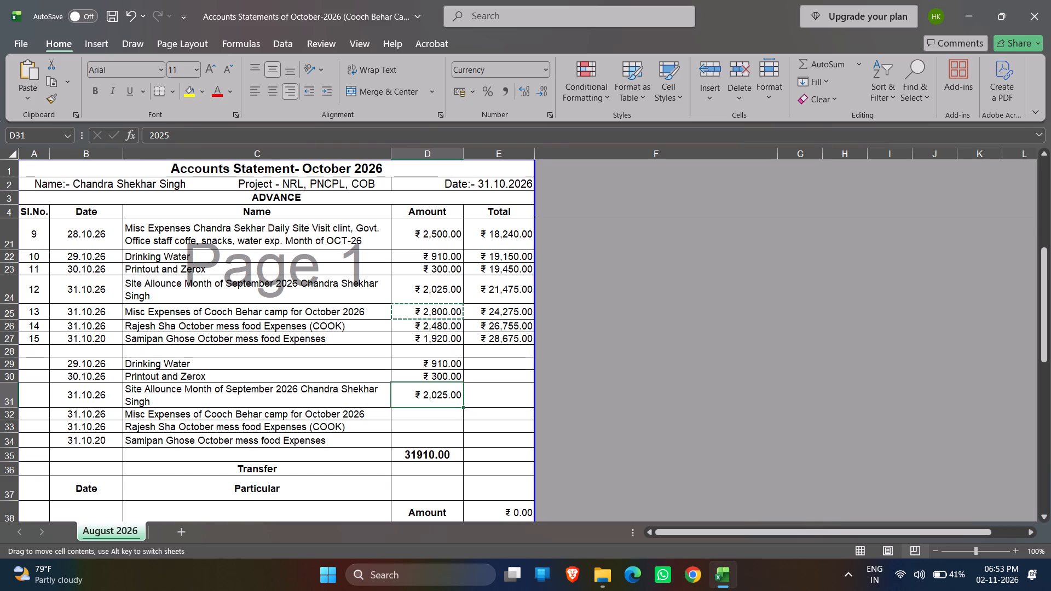
pyautogui.click(449, 414)
pyautogui.hotkey('ctrl', 'v')
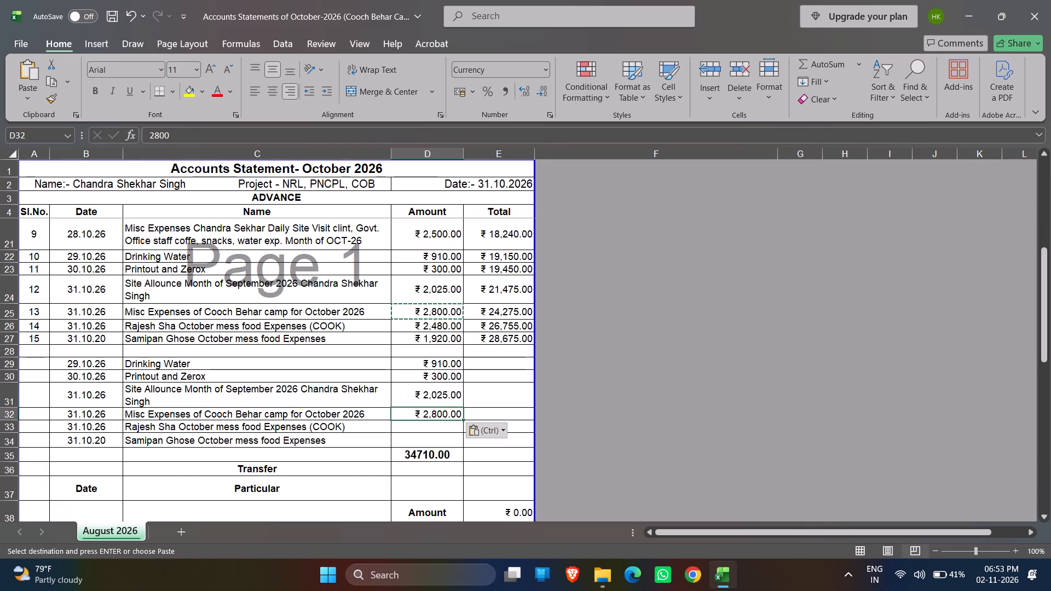
# Copy the cook's mess food amount ₹2,480 from D26 into D33.
pyautogui.click(443, 326)
pyautogui.hotkey('ctrl', 'c')
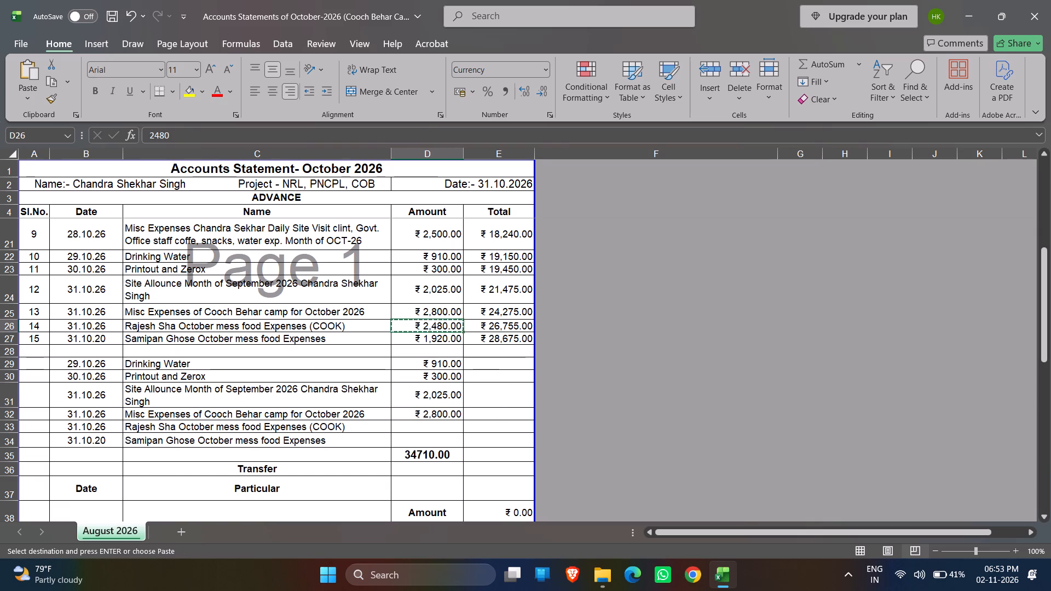
pyautogui.click(448, 428)
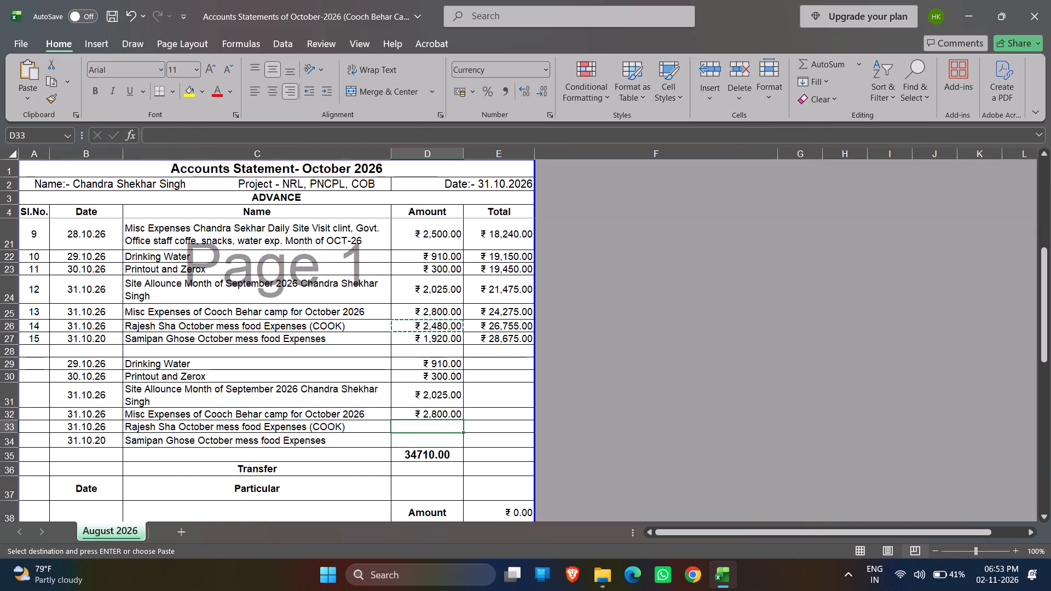
pyautogui.hotkey('ctrl', 'v')
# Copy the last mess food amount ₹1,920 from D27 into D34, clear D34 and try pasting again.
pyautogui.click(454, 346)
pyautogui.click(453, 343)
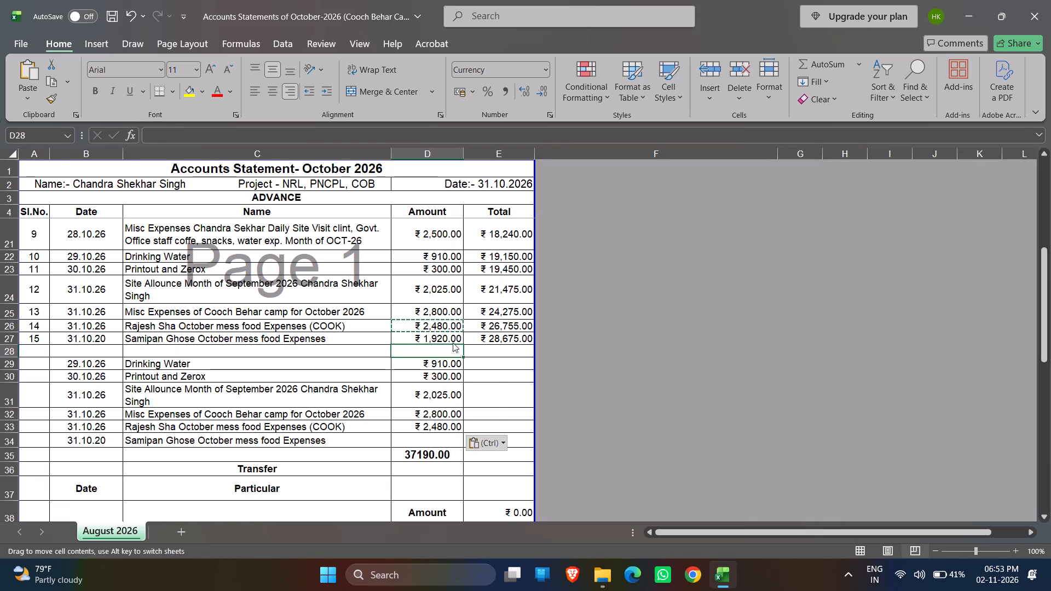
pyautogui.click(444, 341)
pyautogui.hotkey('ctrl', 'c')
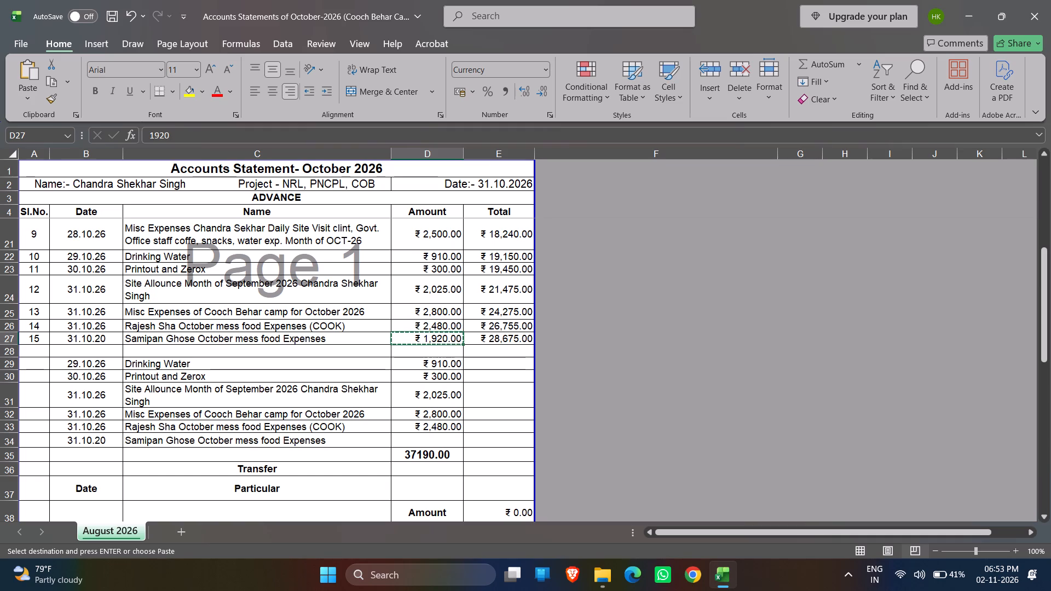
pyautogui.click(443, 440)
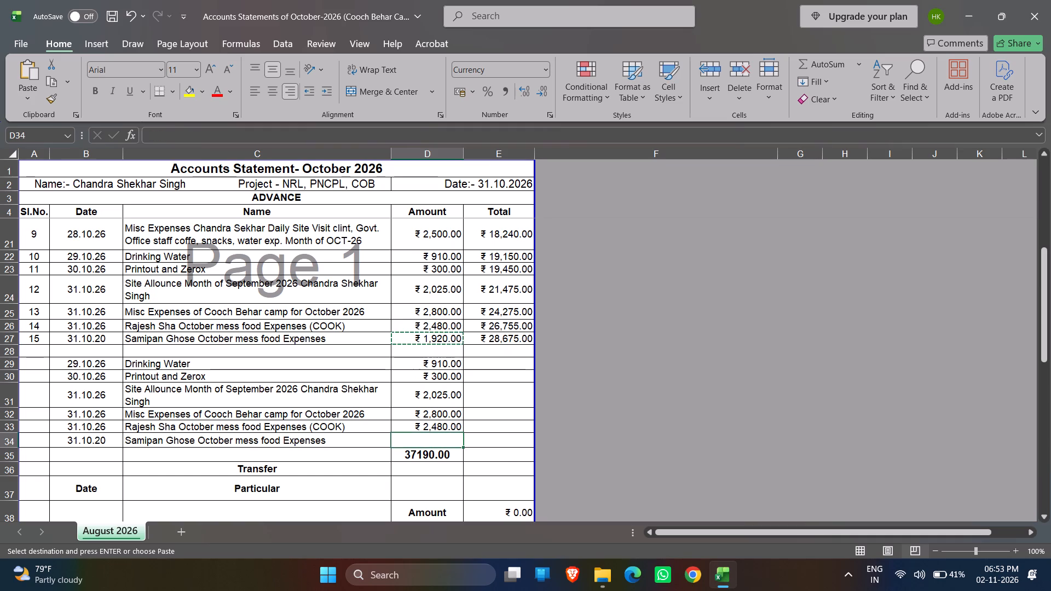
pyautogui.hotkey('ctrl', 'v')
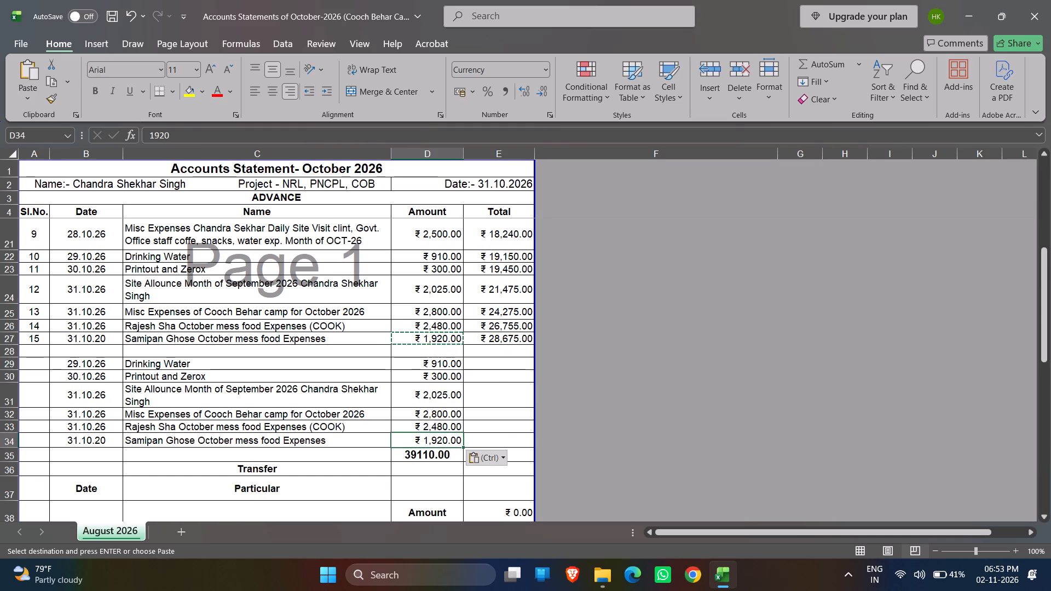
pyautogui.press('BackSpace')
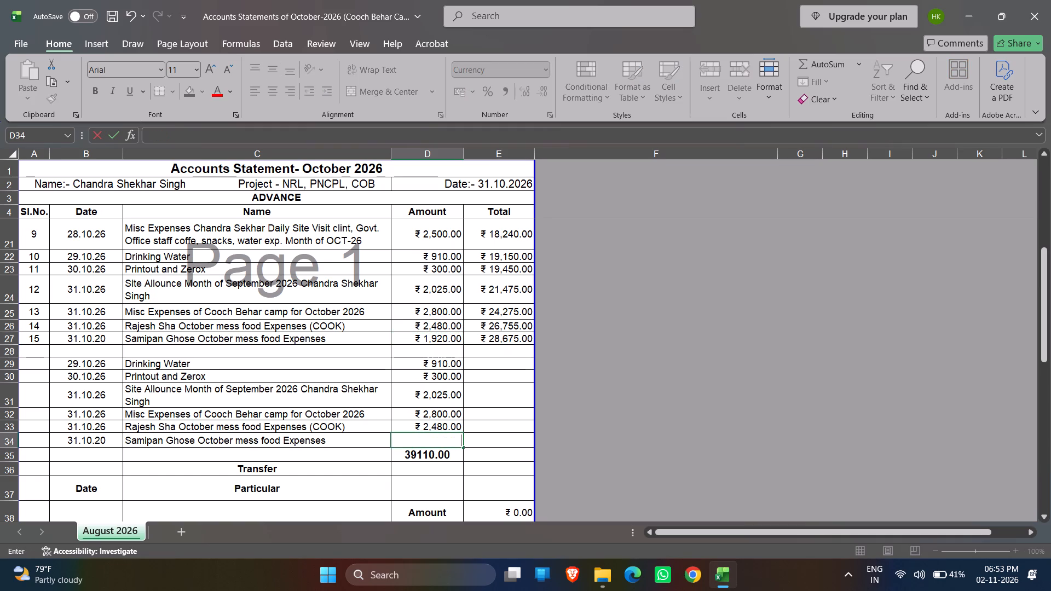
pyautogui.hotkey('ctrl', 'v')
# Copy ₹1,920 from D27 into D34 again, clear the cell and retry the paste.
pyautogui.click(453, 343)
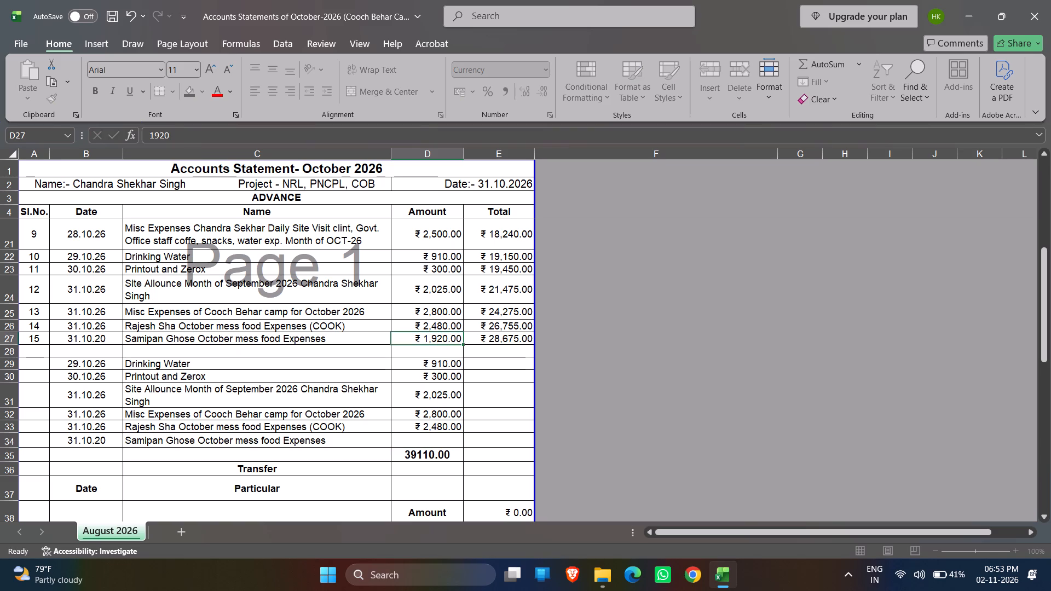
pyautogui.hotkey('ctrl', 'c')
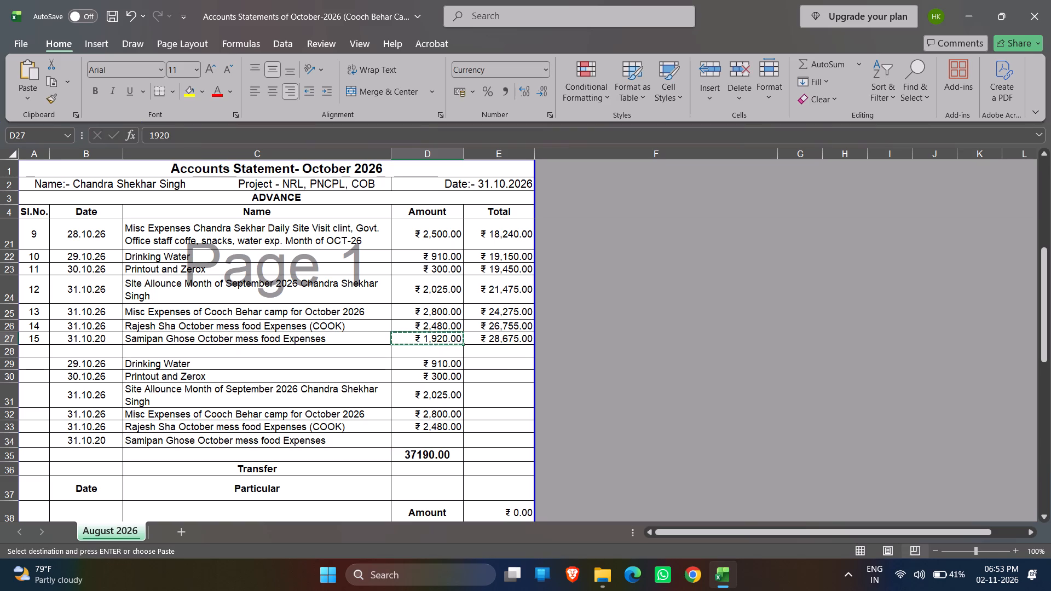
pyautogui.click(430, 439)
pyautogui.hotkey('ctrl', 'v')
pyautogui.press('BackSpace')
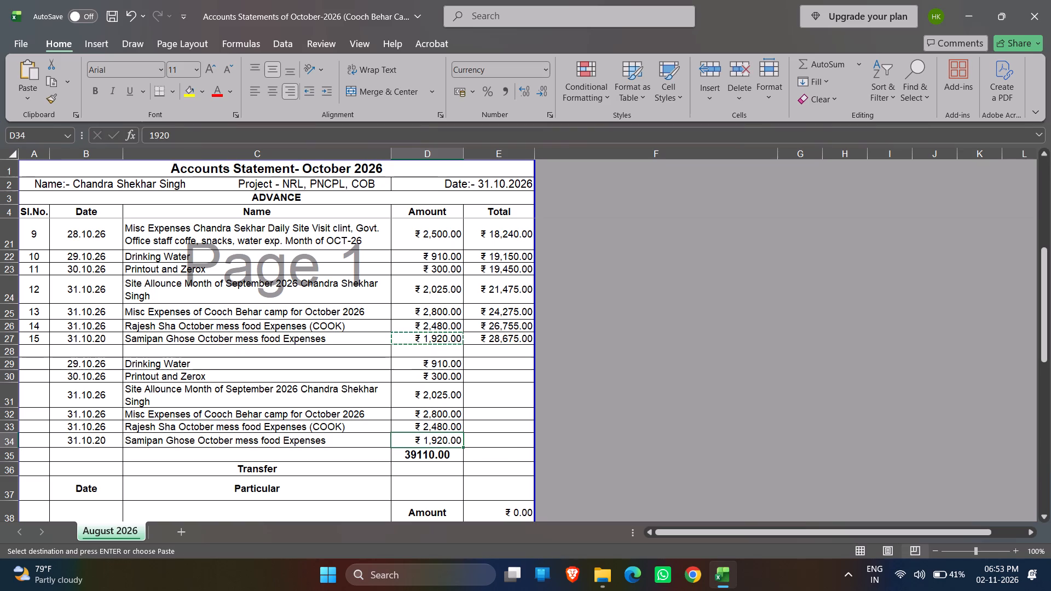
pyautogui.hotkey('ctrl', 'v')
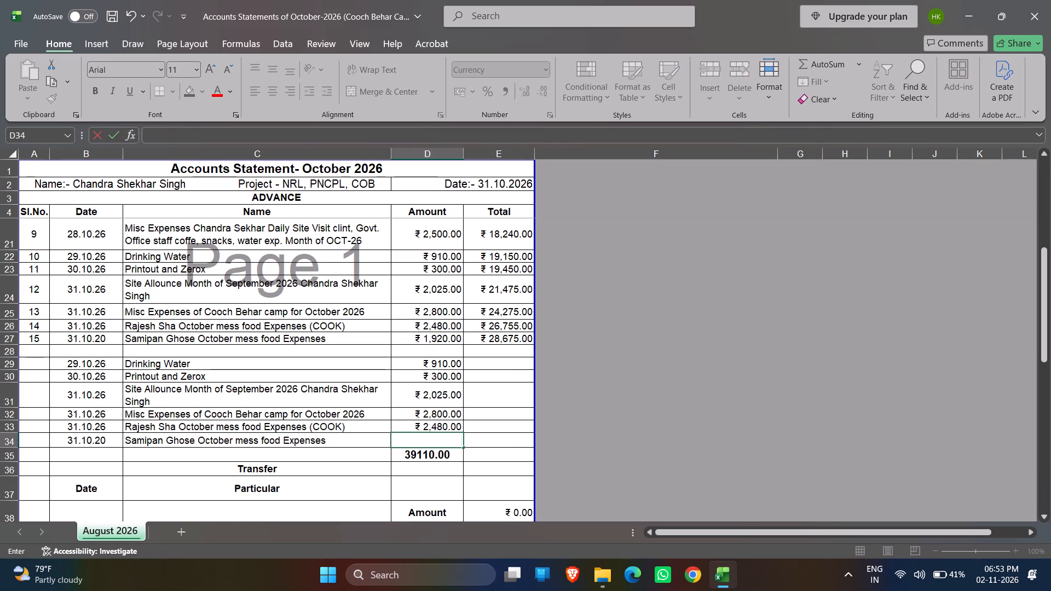
# Copy the last mess food amount ₹1,920 from D27 into D34.
pyautogui.click(445, 338)
pyautogui.hotkey('ctrl', 'c')
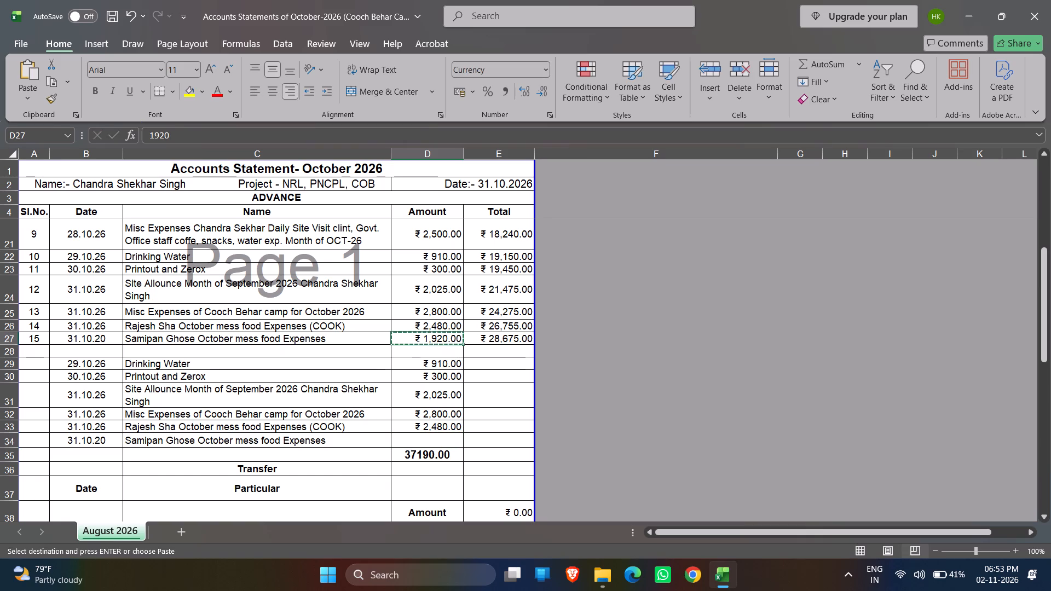
pyautogui.click(428, 441)
pyautogui.hotkey('ctrl', 'v')
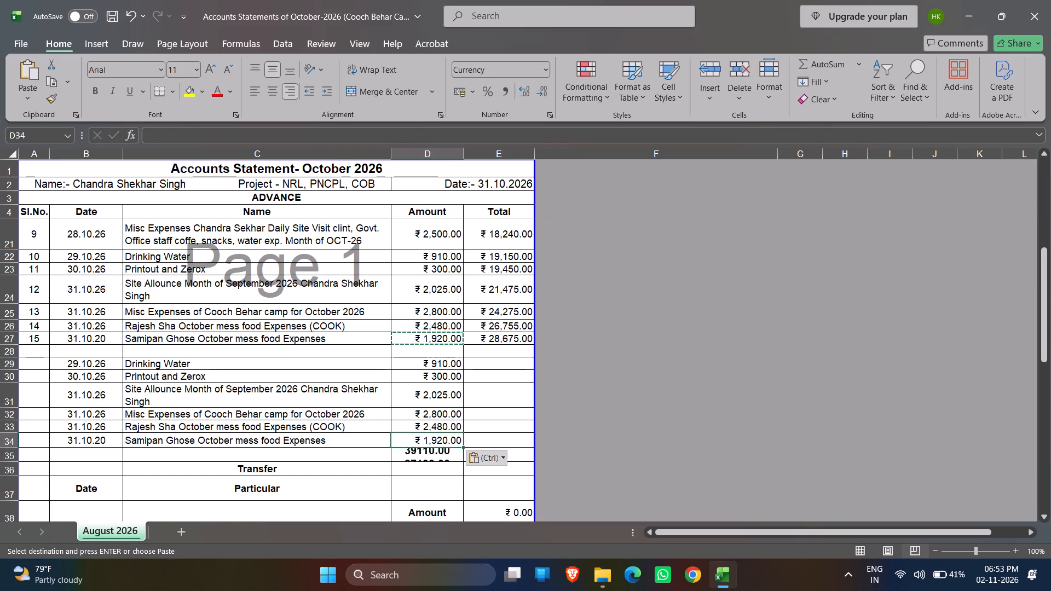
pyautogui.click(434, 399)
# Clear the original expense amounts in D22 through D27.
pyautogui.click(442, 340)
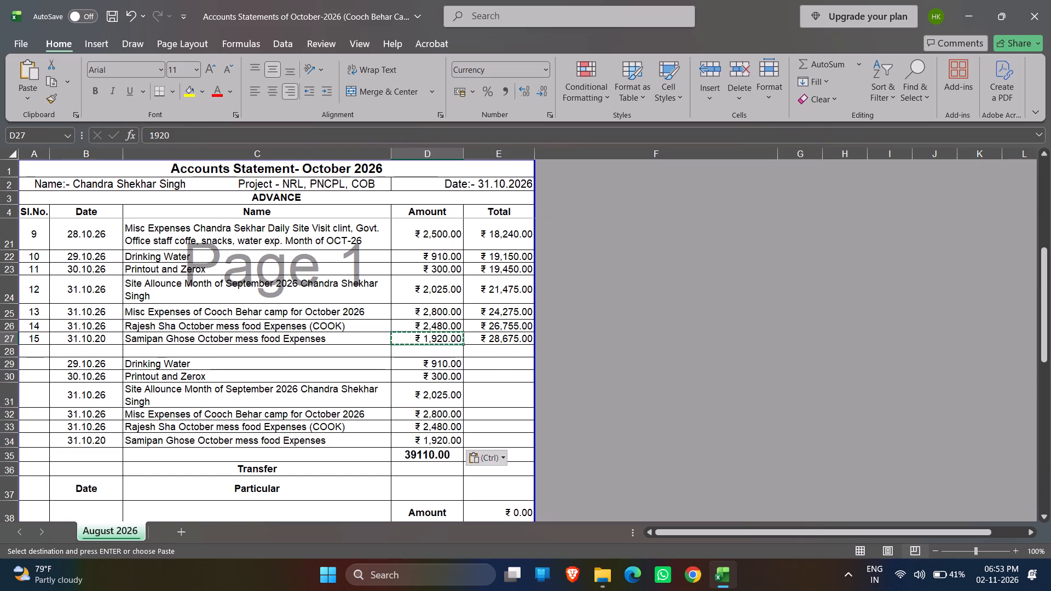
pyautogui.press('BackSpace')
pyautogui.press('Up')
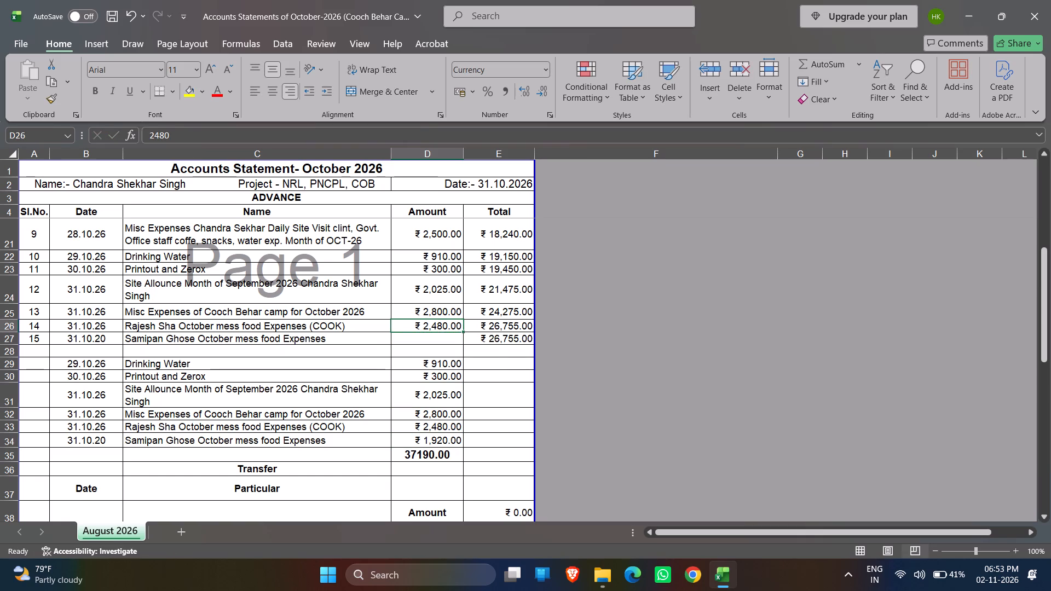
pyautogui.press('BackSpace')
pyautogui.press('Up')
pyautogui.press('BackSpace')
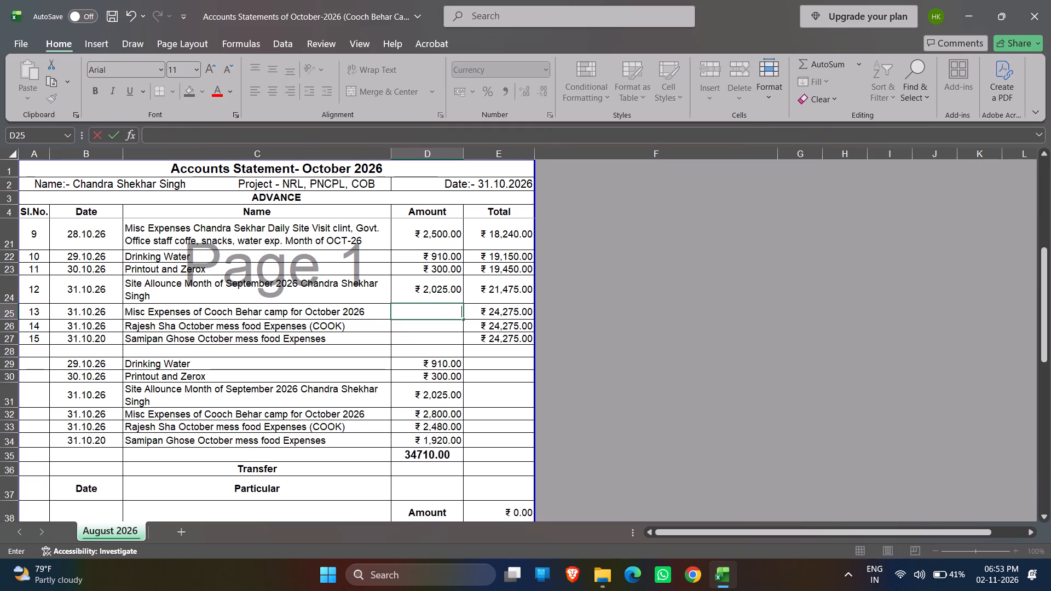
pyautogui.press('Up')
pyautogui.press('BackSpace')
pyautogui.press('Up')
pyautogui.press('Up')
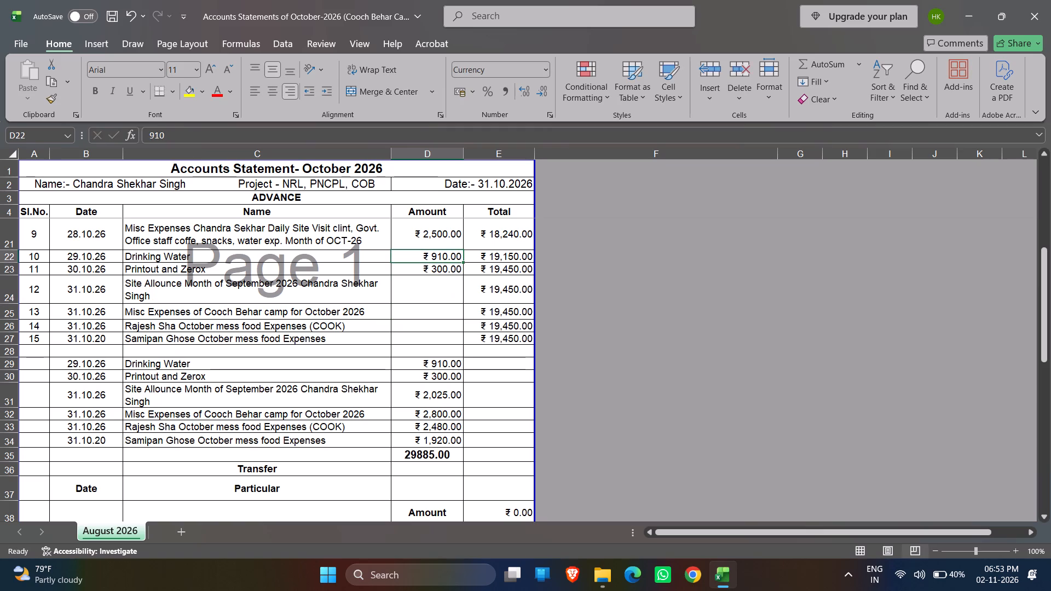
pyautogui.press('Down')
pyautogui.press('BackSpace')
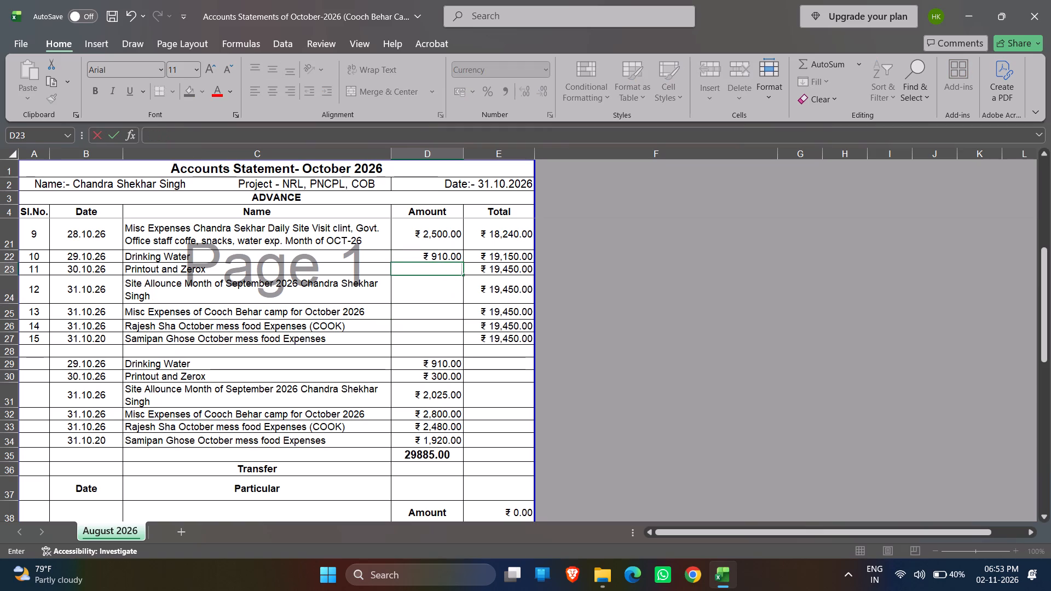
pyautogui.press('Up')
pyautogui.press('BackSpace')
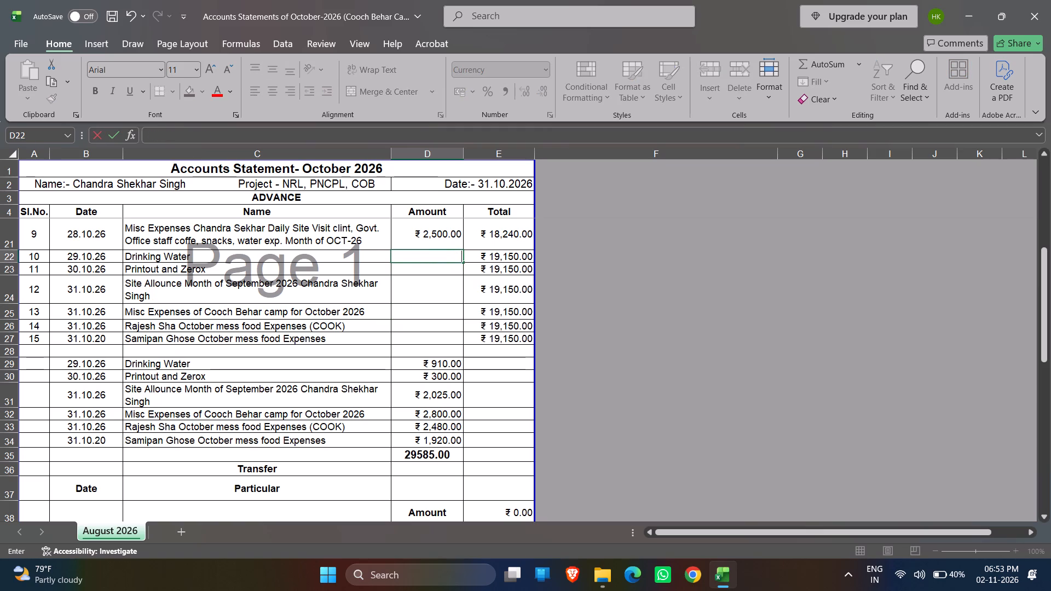
# Clear the original expense descriptions in C22 through C27.
pyautogui.press('Left')
pyautogui.press('BackSpace')
pyautogui.press('Right')
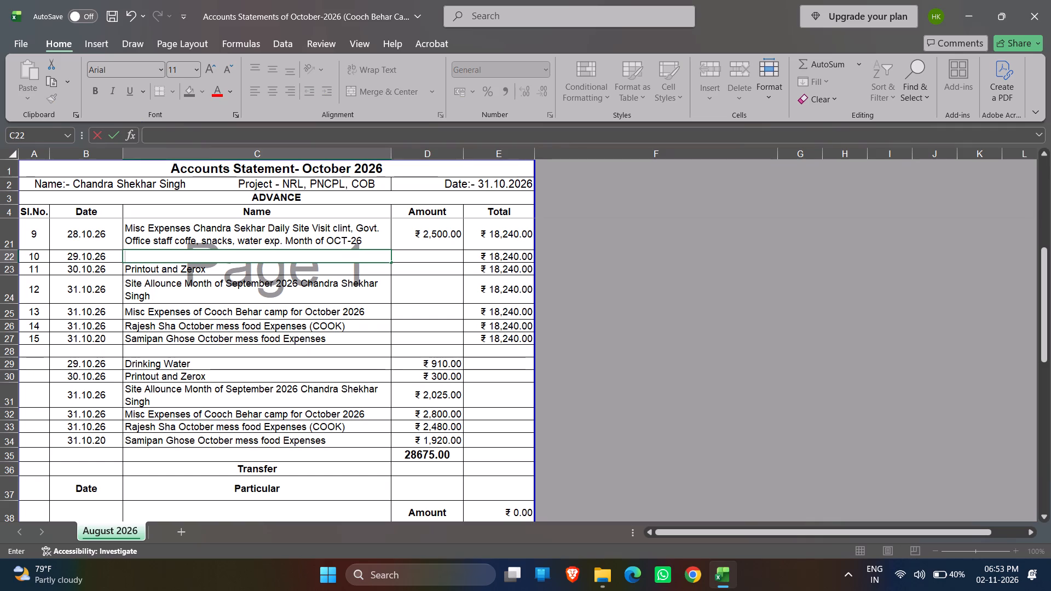
pyautogui.press('Left')
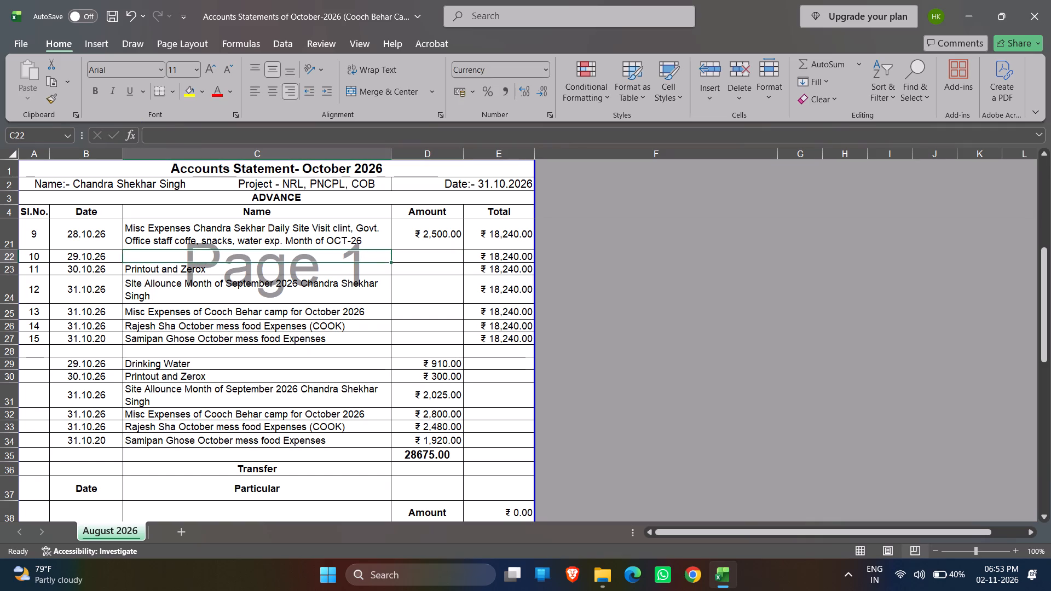
pyautogui.press('Down')
pyautogui.press('BackSpace')
pyautogui.press('Down')
pyautogui.press('BackSpace')
pyautogui.press('Down')
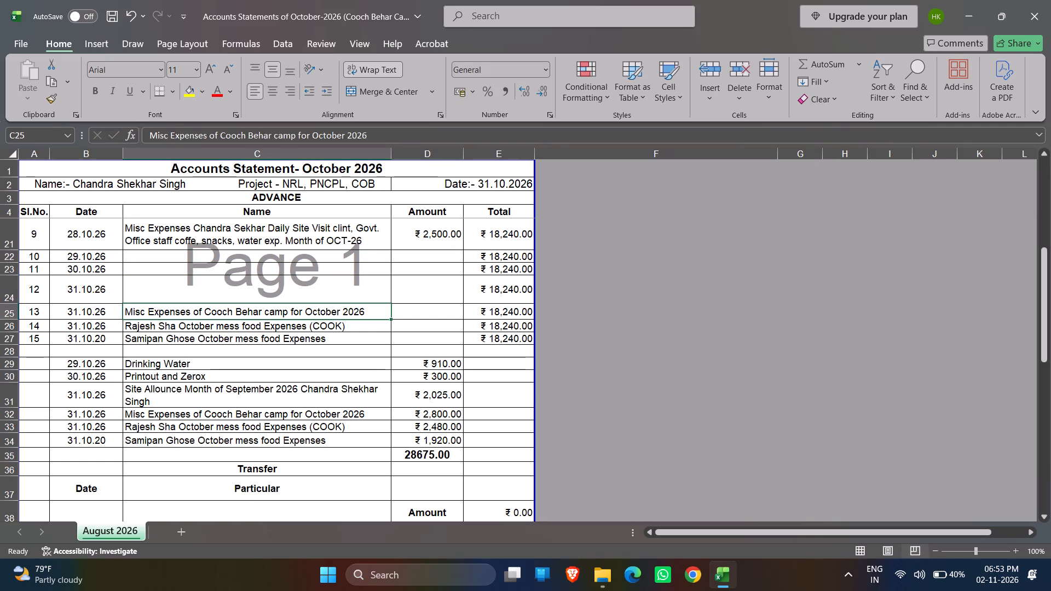
pyautogui.press('BackSpace')
pyautogui.press('Down')
pyautogui.press('BackSpace')
pyautogui.press('Down')
pyautogui.press('BackSpace')
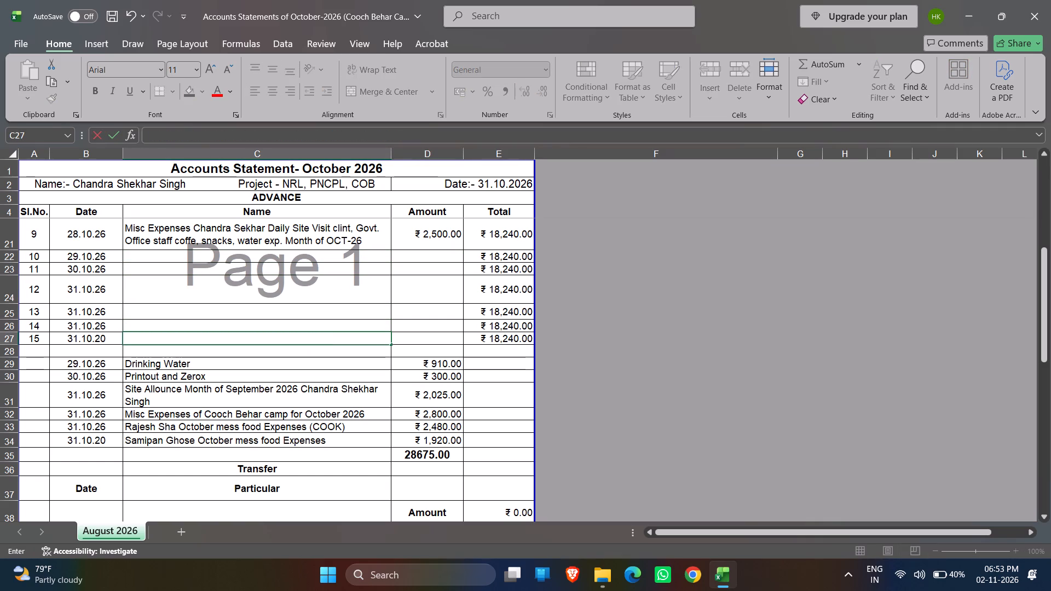
# Clear the original expense dates in B22 through B27.
pyautogui.press('Left')
pyautogui.press('BackSpace')
pyautogui.press('Up')
pyautogui.press('BackSpace')
pyautogui.press('Up')
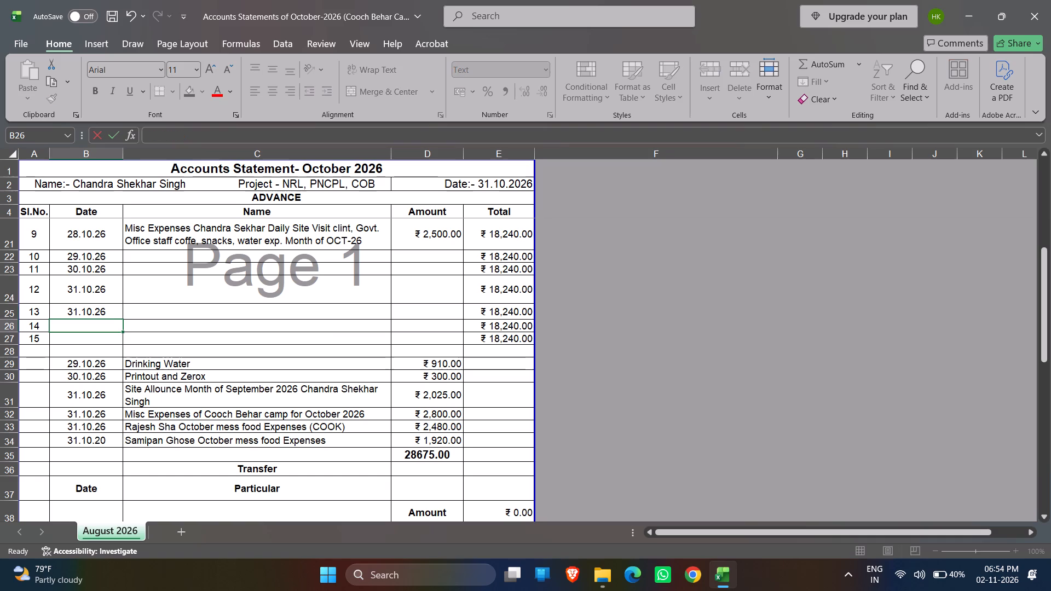
pyautogui.press('Up')
pyautogui.press('BackSpace')
pyautogui.press('Down')
pyautogui.press('BackSpace')
pyautogui.press('Up')
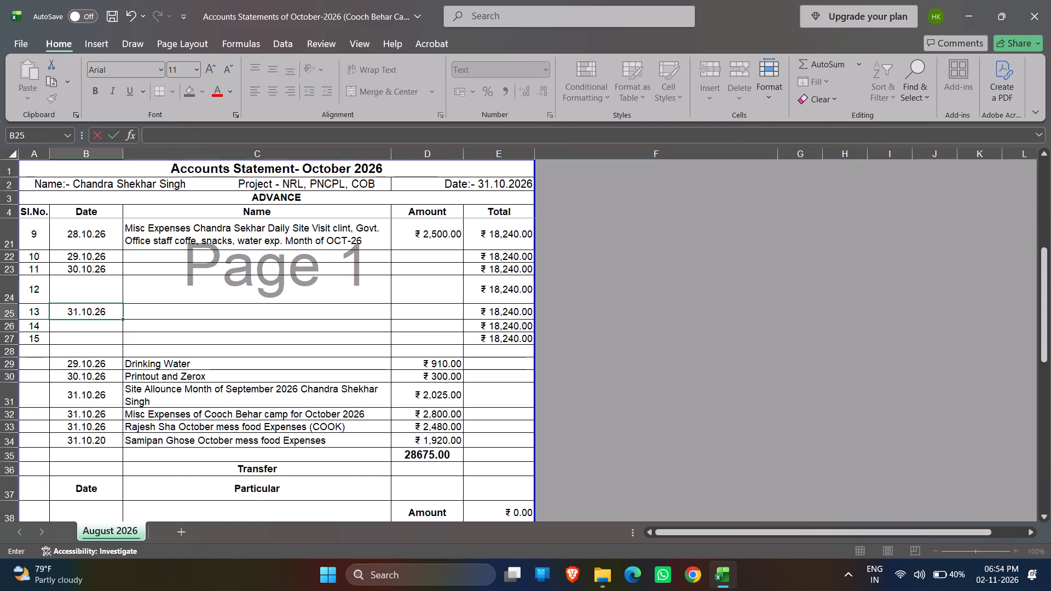
pyautogui.press('Up')
pyautogui.press('BackSpace')
pyautogui.press('Up')
pyautogui.press('Up')
pyautogui.press('Down')
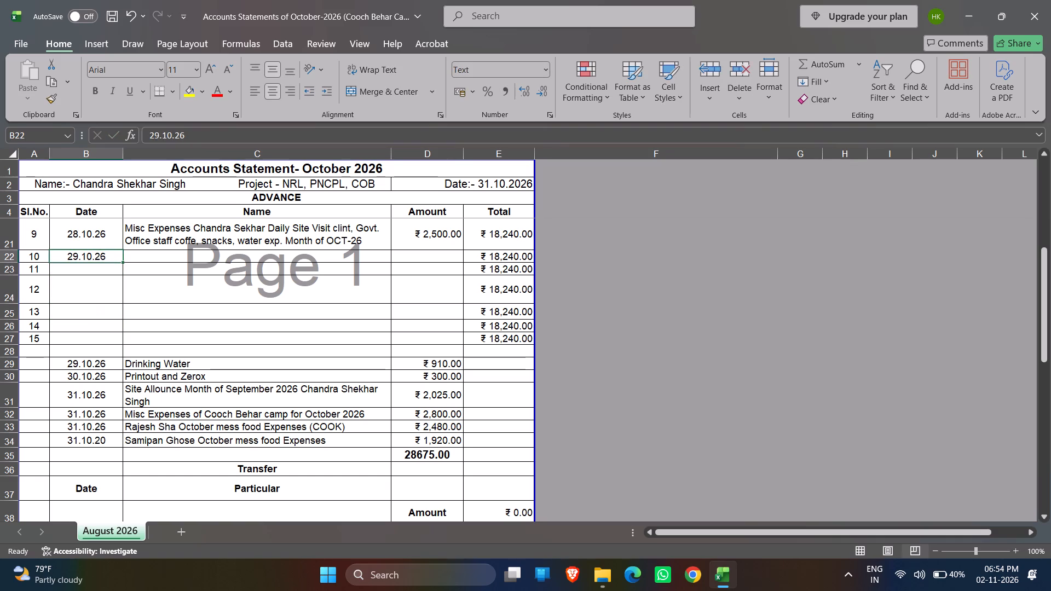
pyautogui.press('BackSpace')
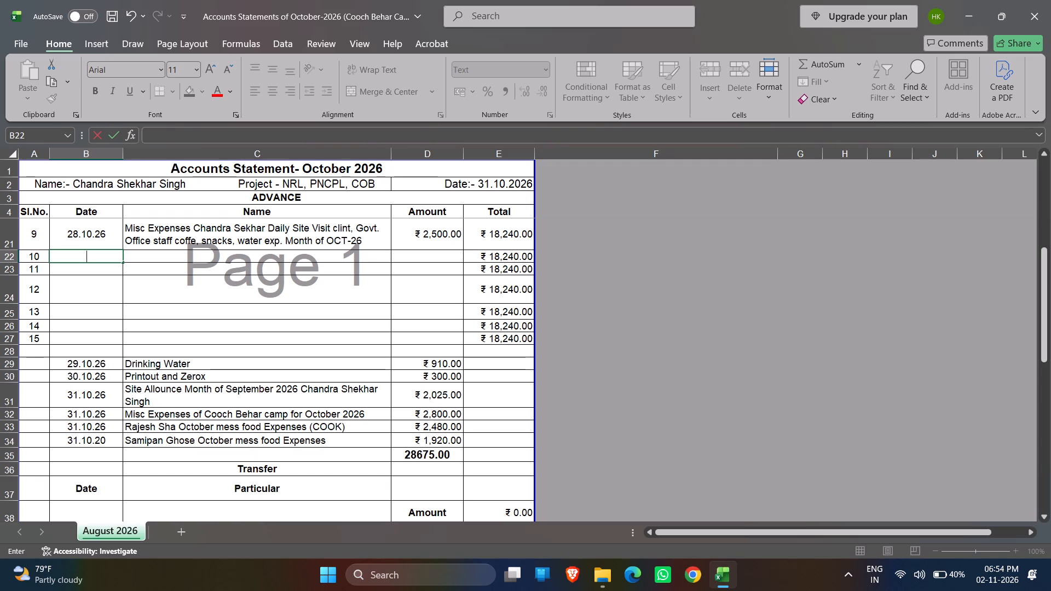
# Enter the date 27.10.26 in B22 for serial number 10.
pyautogui.write('27')
pyautogui.press('.')
pyautogui.write('10')
pyautogui.write('.2')
pyautogui.press('6')
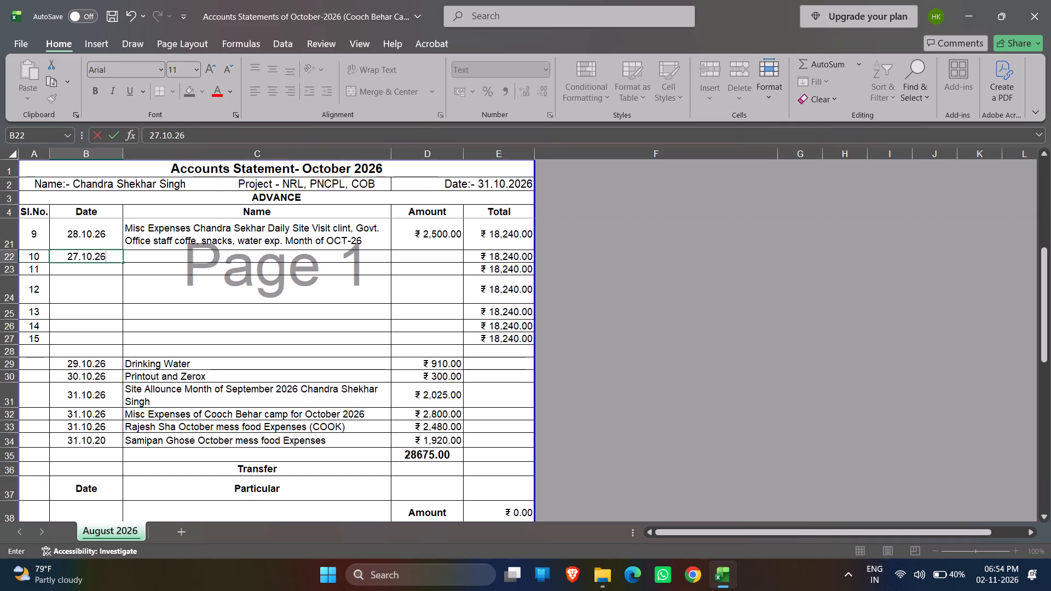
# Enter the description "police Station Staff food Expenses" in C22.
pyautogui.click(355, 259)
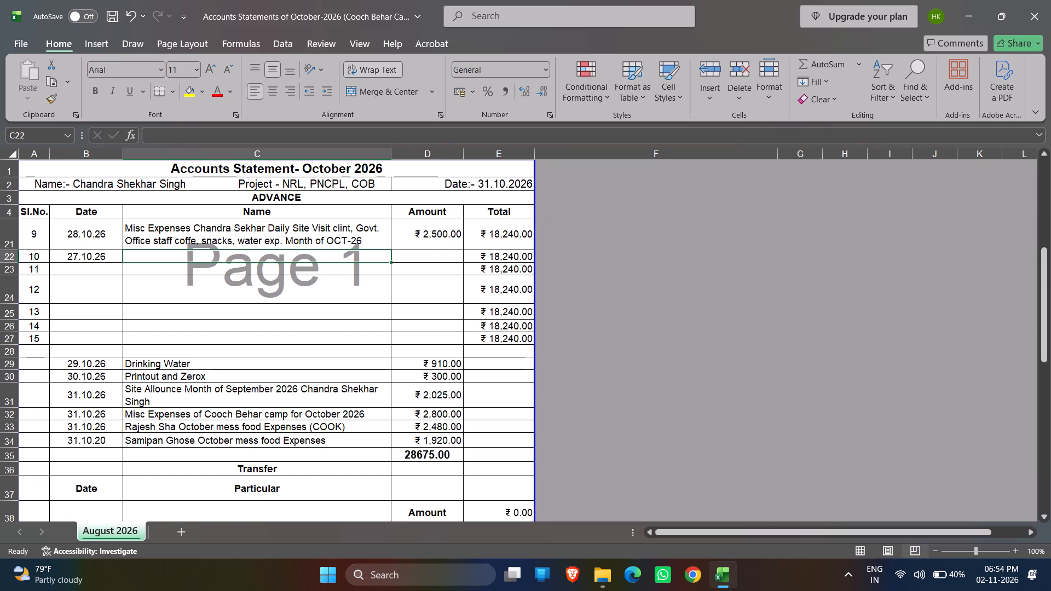
pyautogui.write('policwe')
pyautogui.press('space')
pyautogui.press('BackSpace')
pyautogui.press('BackSpace')
pyautogui.press('BackSpace')
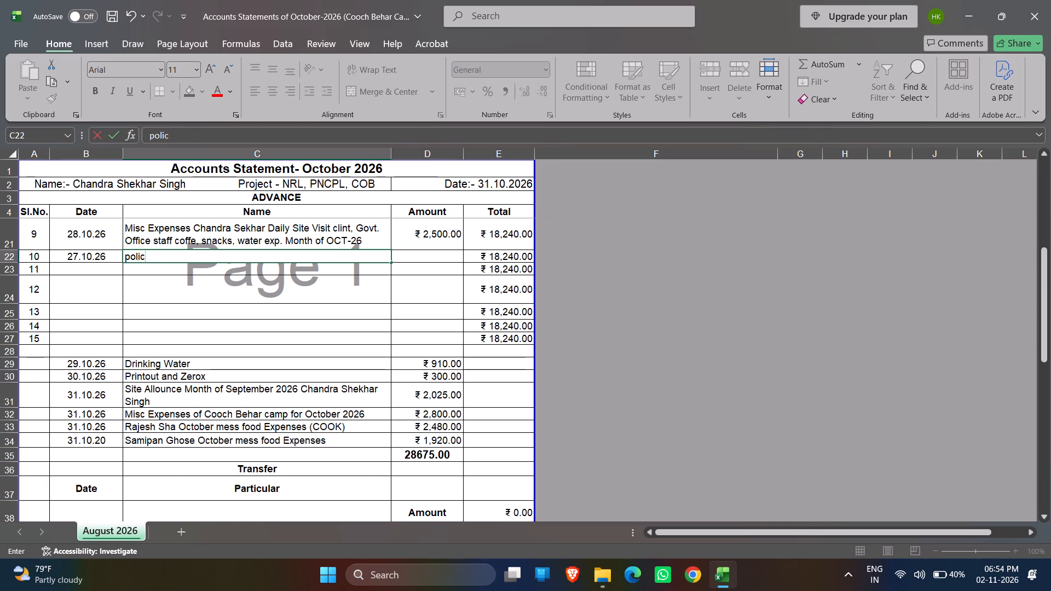
pyautogui.write('e')
pyautogui.press('space')
pyautogui.write('Station')
pyautogui.press('space')
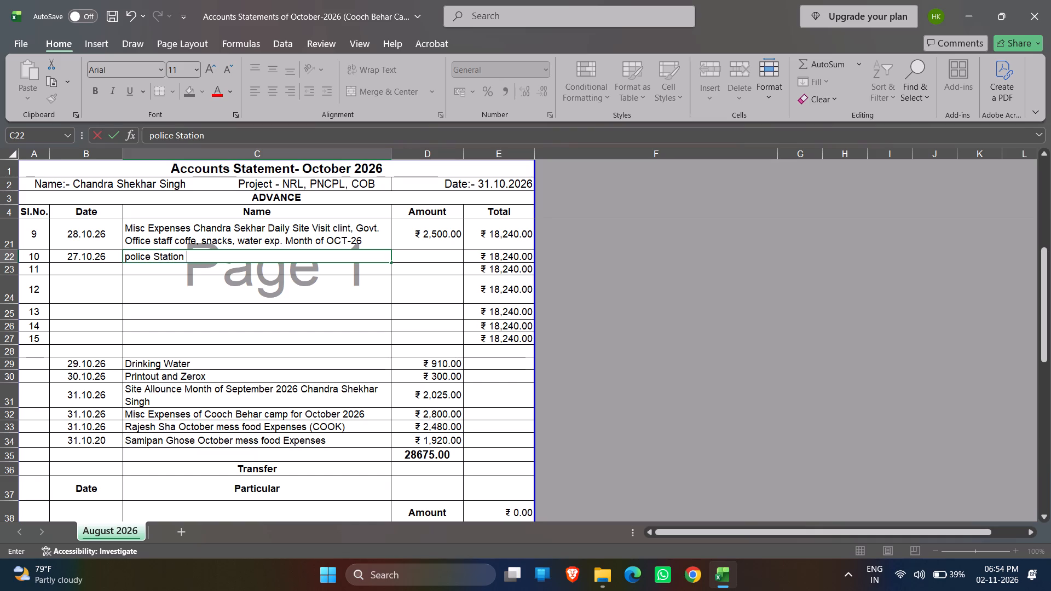
pyautogui.press('s')
pyautogui.press('BackSpace')
pyautogui.write('Staf')
pyautogui.press('space')
pyautogui.press('BackSpace')
pyautogui.write('f')
pyautogui.press('space')
pyautogui.write('food')
pyautogui.press('space')
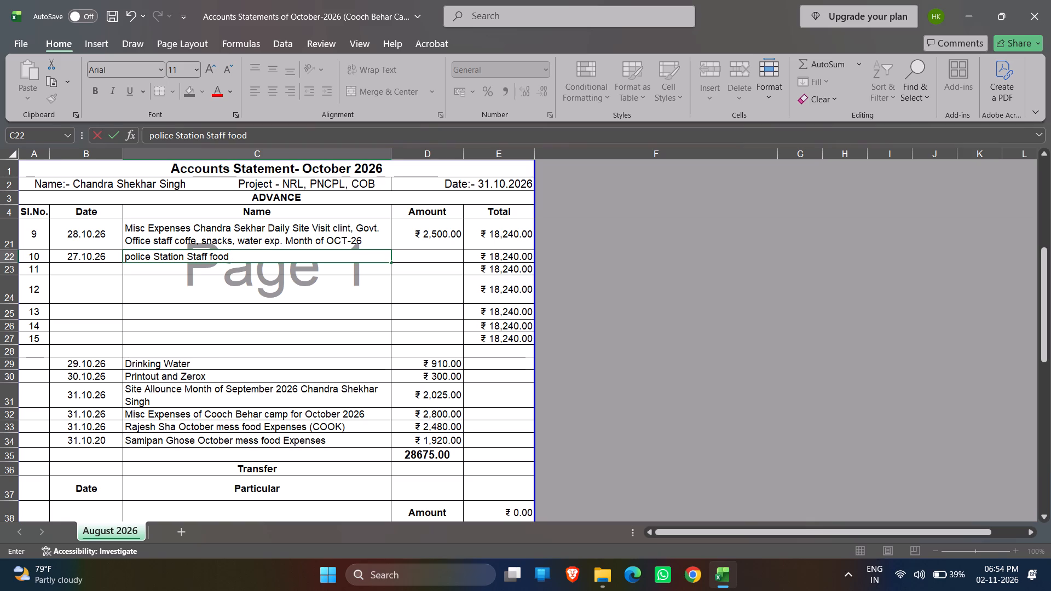
pyautogui.write('Ex')
pyautogui.write('pen')
pyautogui.write('ses')
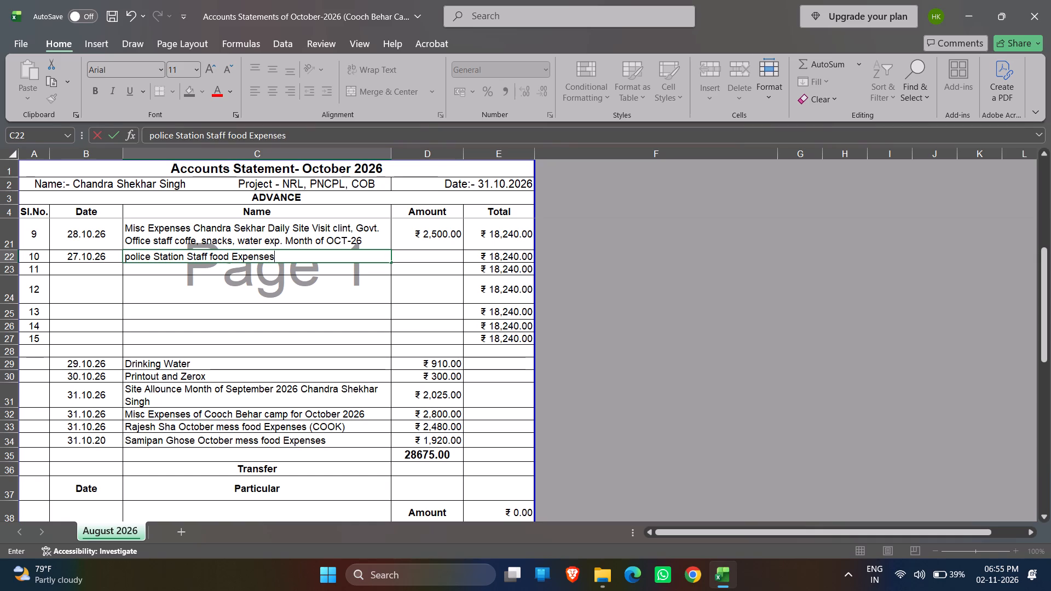
# Enter the amount 1260 in D22 for the police station staff food expense.
pyautogui.click(425, 259)
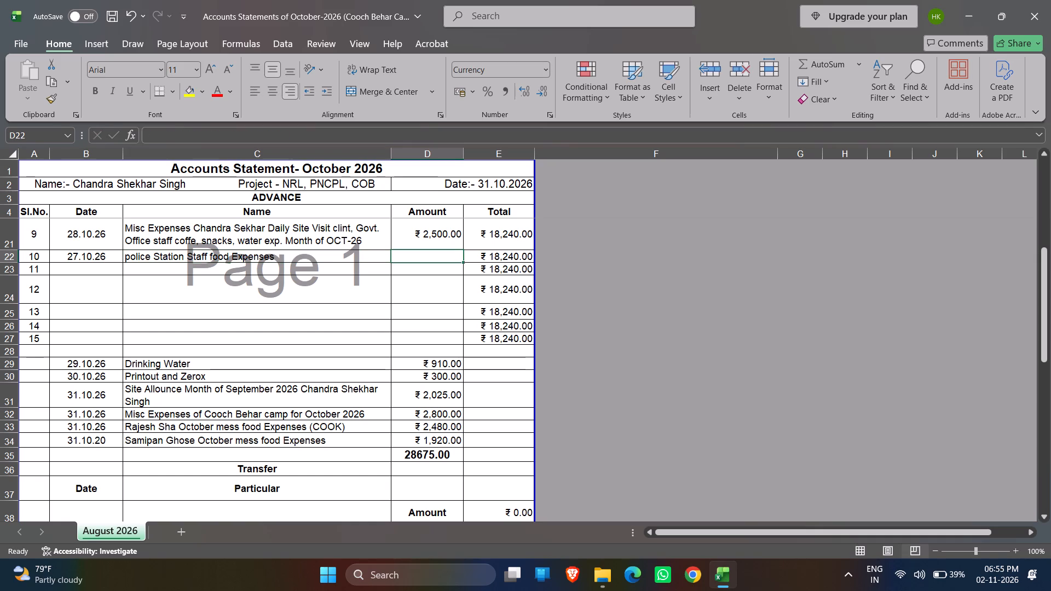
pyautogui.write('1260')
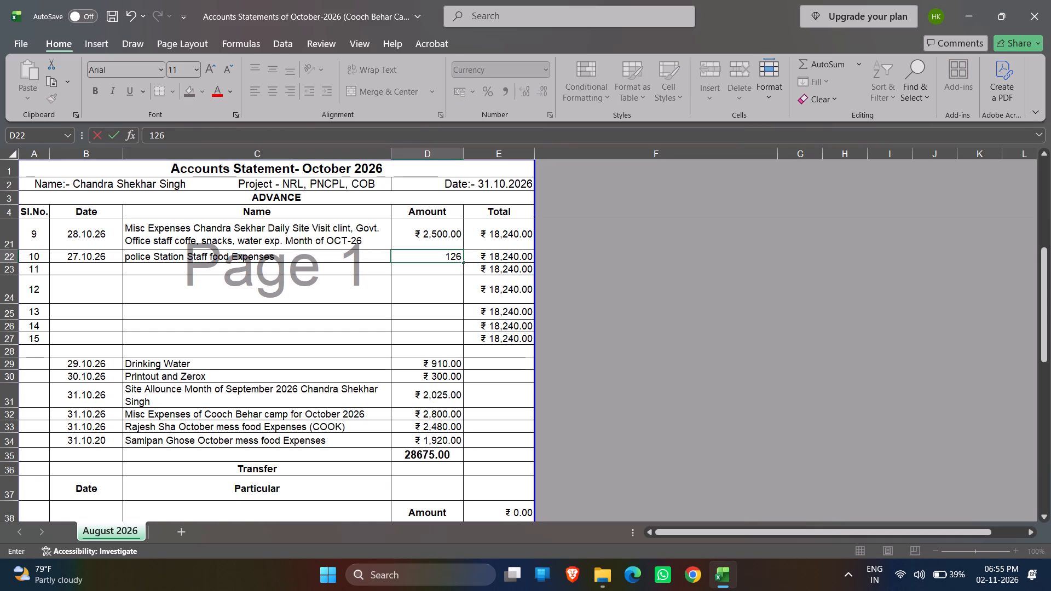
pyautogui.click(357, 281)
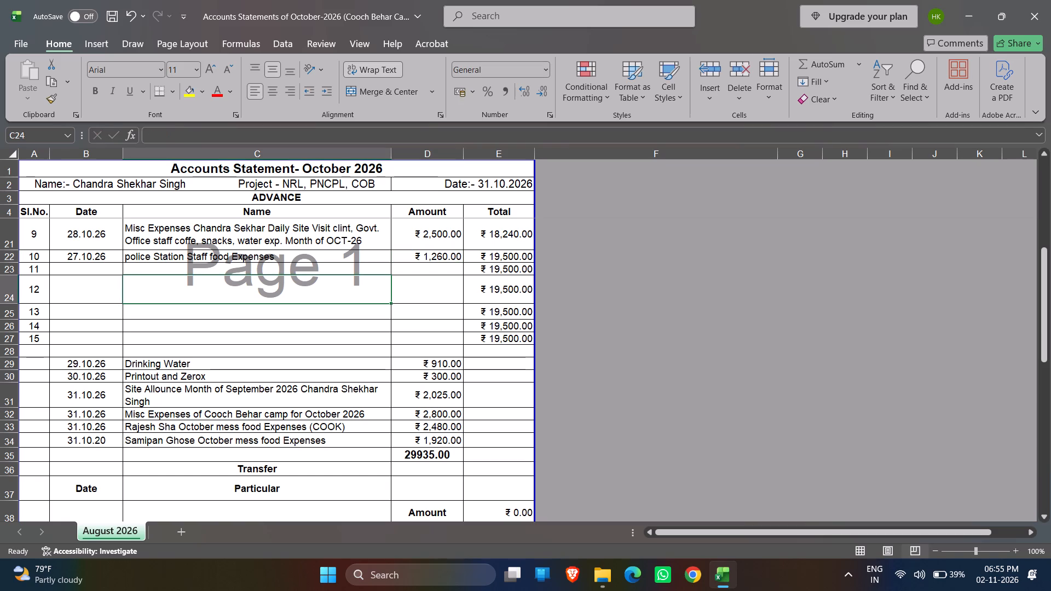
# Enter the date 27.10.26 in B23 for serial number 11.
pyautogui.click(339, 262)
pyautogui.click(308, 275)
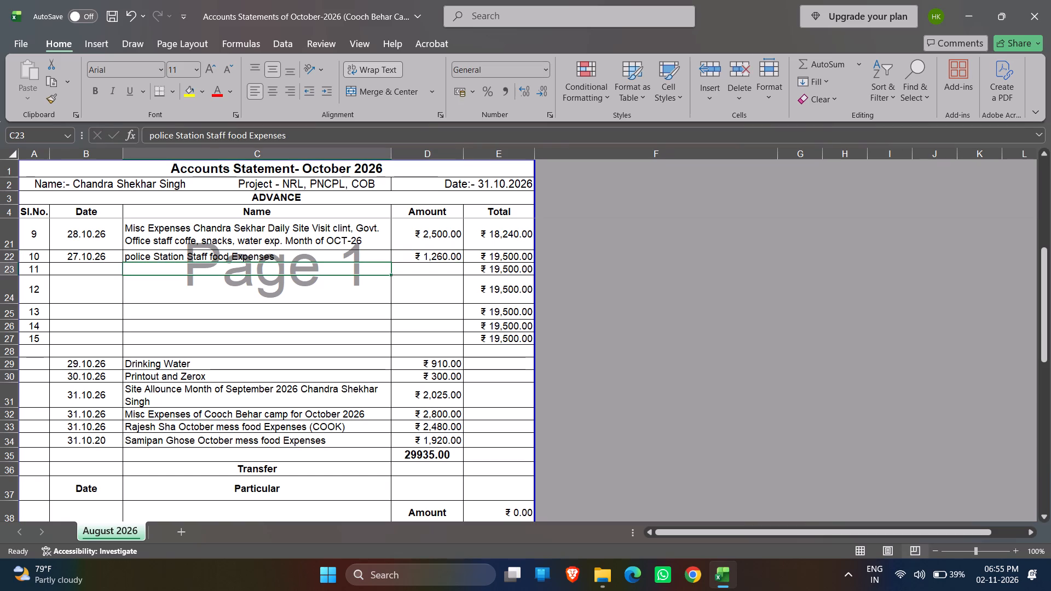
pyautogui.click(60, 273)
pyautogui.write('247')
pyautogui.press('BackSpace')
pyautogui.press('BackSpace')
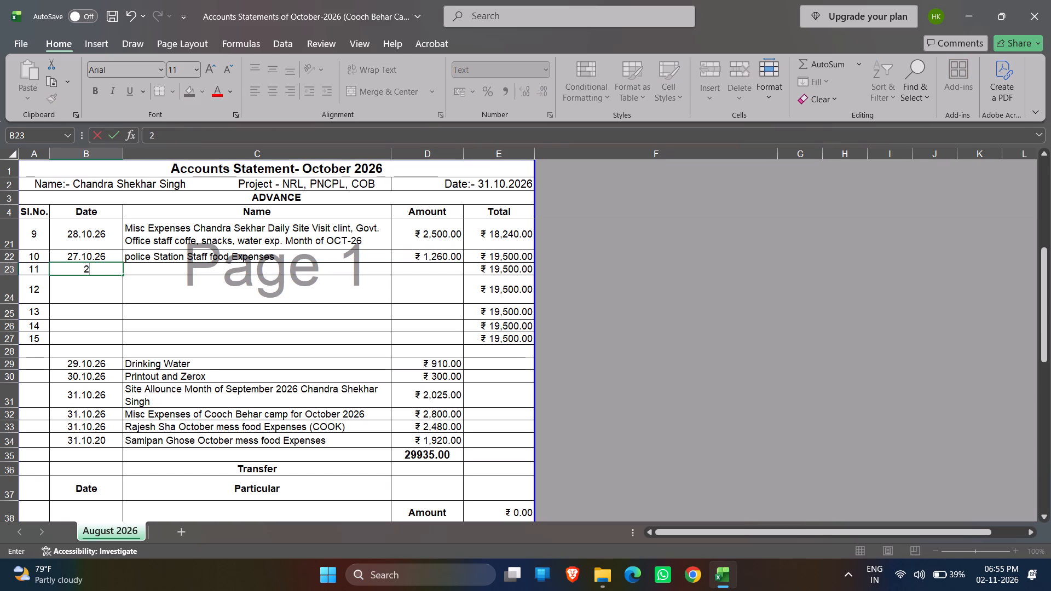
pyautogui.write('7.10')
pyautogui.write('.26')
# Enter the description "Lime Powder and Paint brush" in C23 for serial number 11.
pyautogui.click(151, 267)
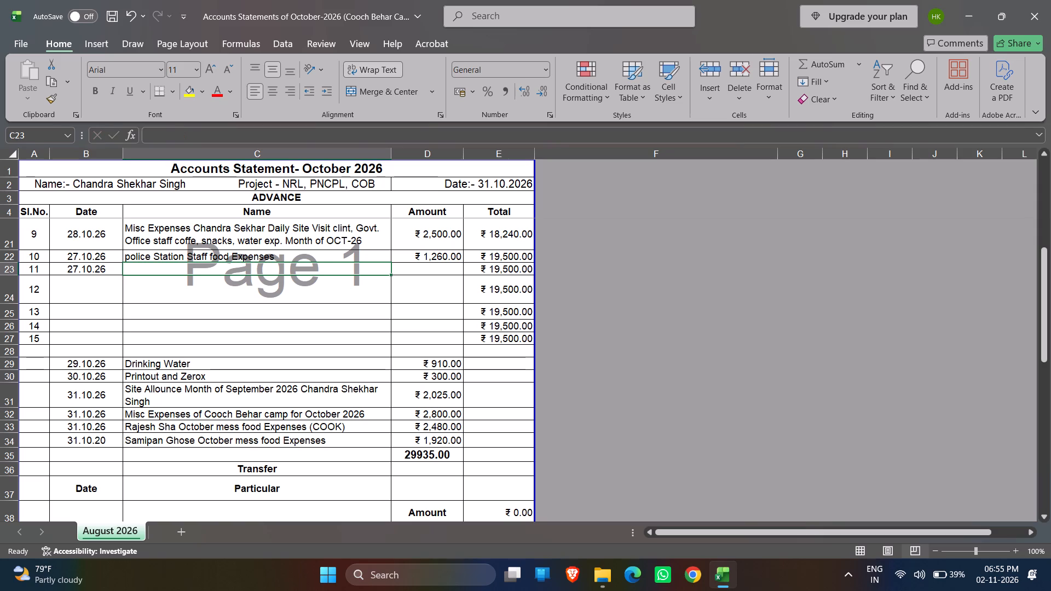
pyautogui.write('Line')
pyautogui.press('space')
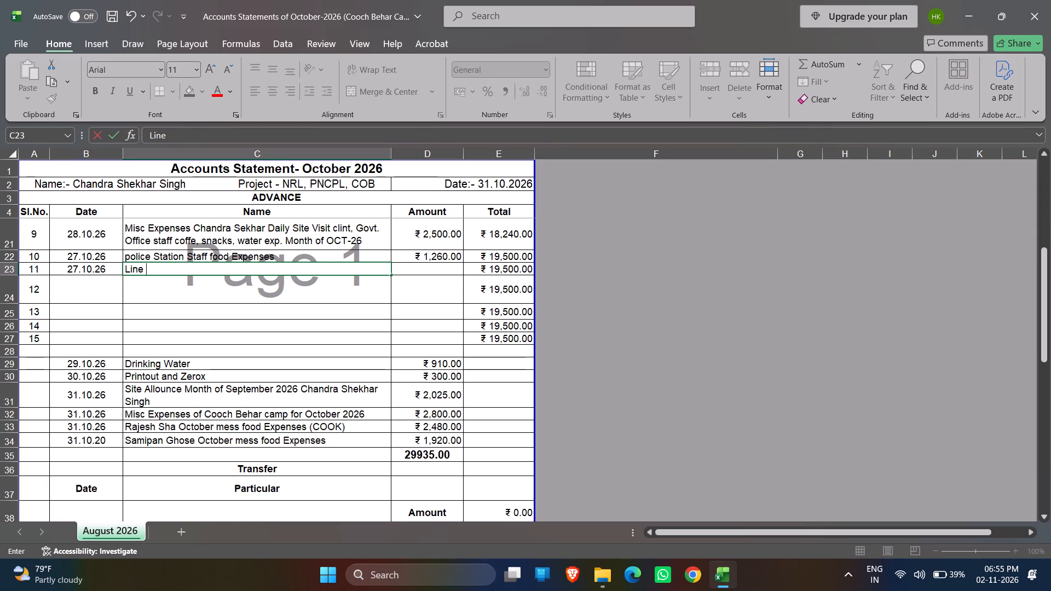
pyautogui.press('p')
pyautogui.press('BackSpace')
pyautogui.press('p')
pyautogui.press('BackSpace')
pyautogui.press('BackSpace')
pyautogui.press('BackSpace')
pyautogui.press('BackSpace')
pyautogui.write('me')
pyautogui.press('space')
pyautogui.write('Powder')
pyautogui.press('space')
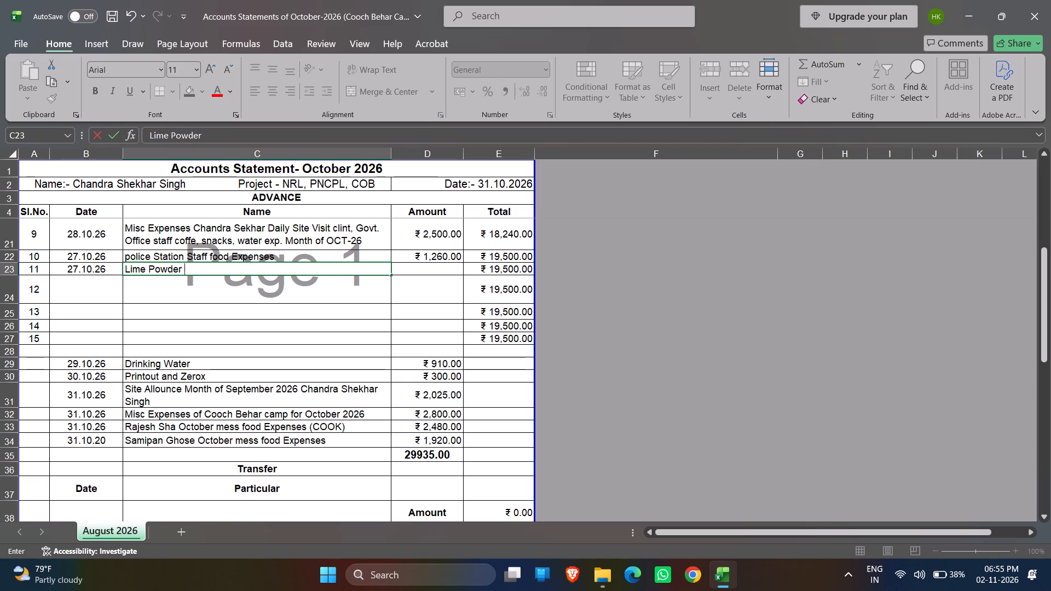
pyautogui.write('and')
pyautogui.press('space')
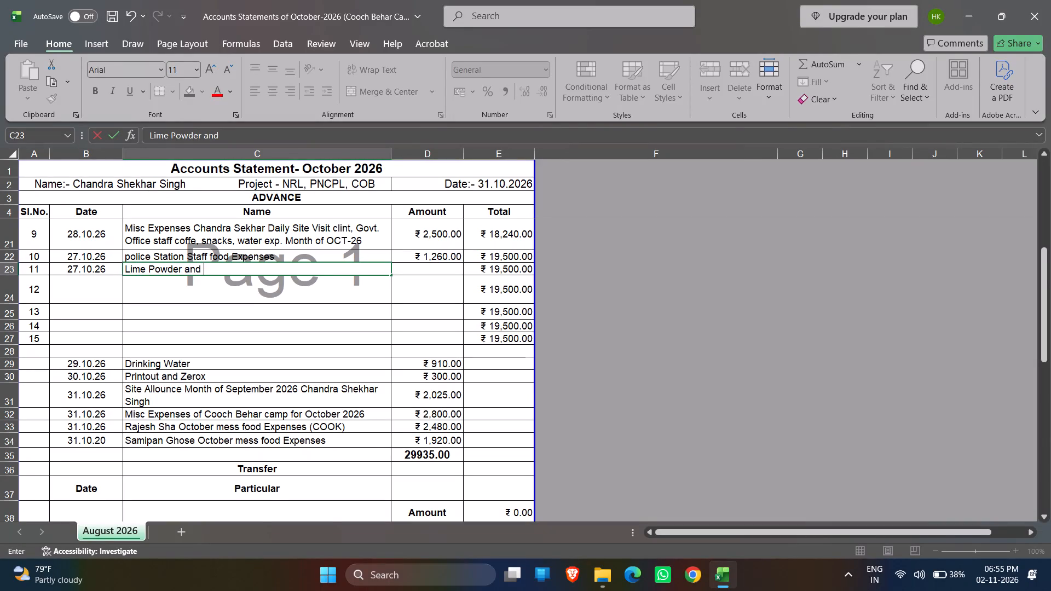
pyautogui.write('yellow')
pyautogui.press('space')
pyautogui.press('BackSpace')
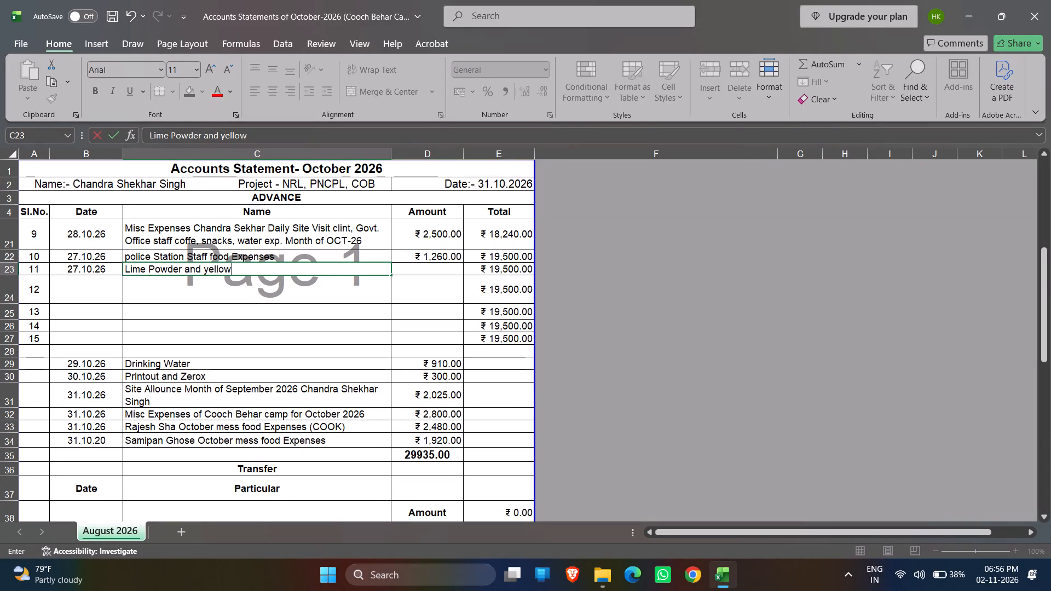
pyautogui.press('BackSpace')
pyautogui.press('BackSpace')
pyautogui.press('BackSpace')
pyautogui.press('BackSpace')
pyautogui.press('BackSpace')
pyautogui.press('BackSpace')
pyautogui.write('Paint brush')
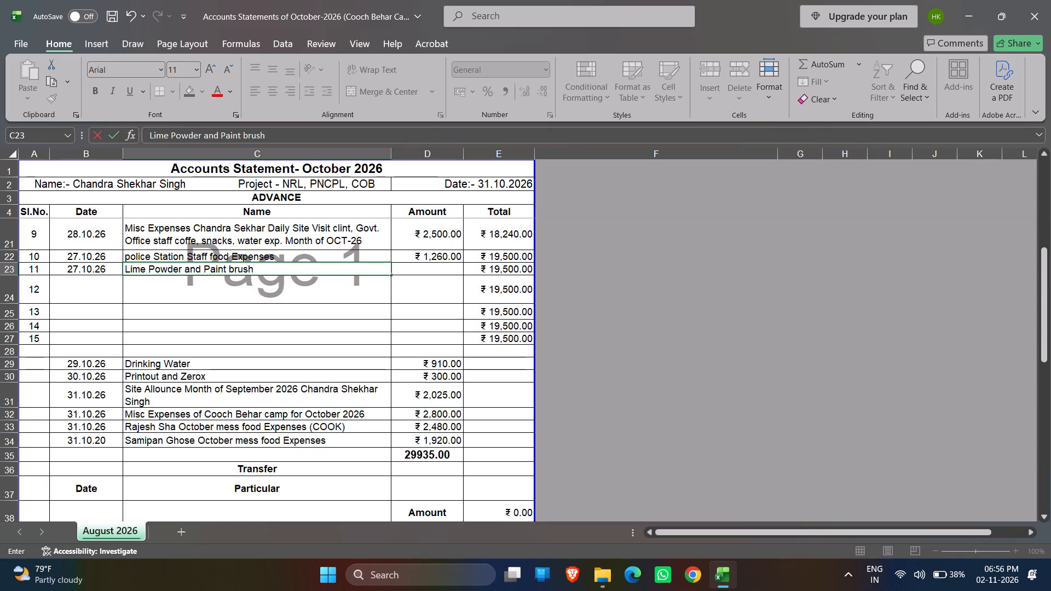
pyautogui.press('Left')
pyautogui.press('Left')
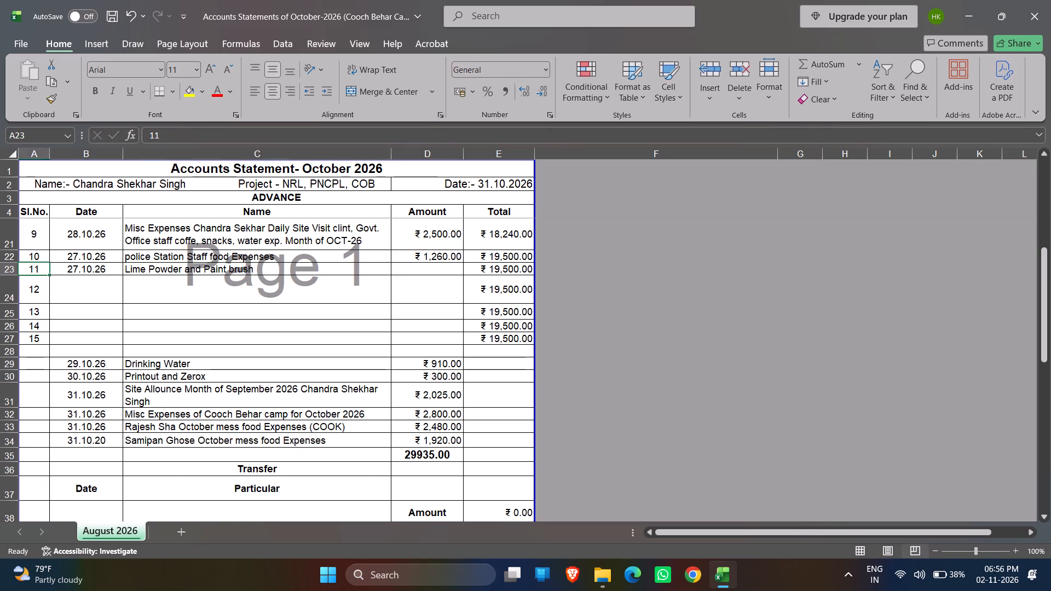
pyautogui.click(215, 269)
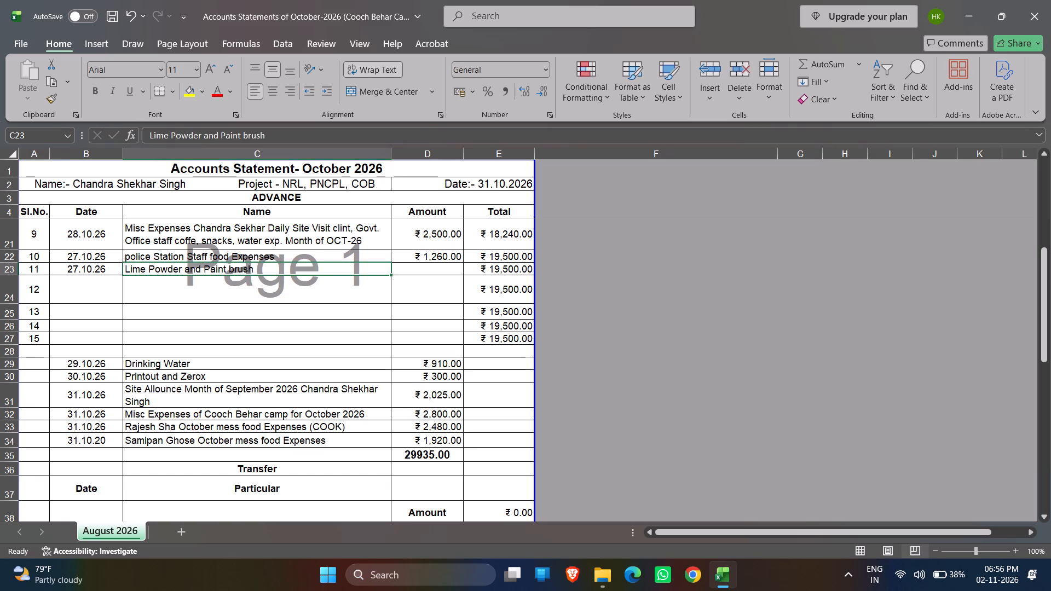
pyautogui.click(296, 274)
pyautogui.click(284, 136)
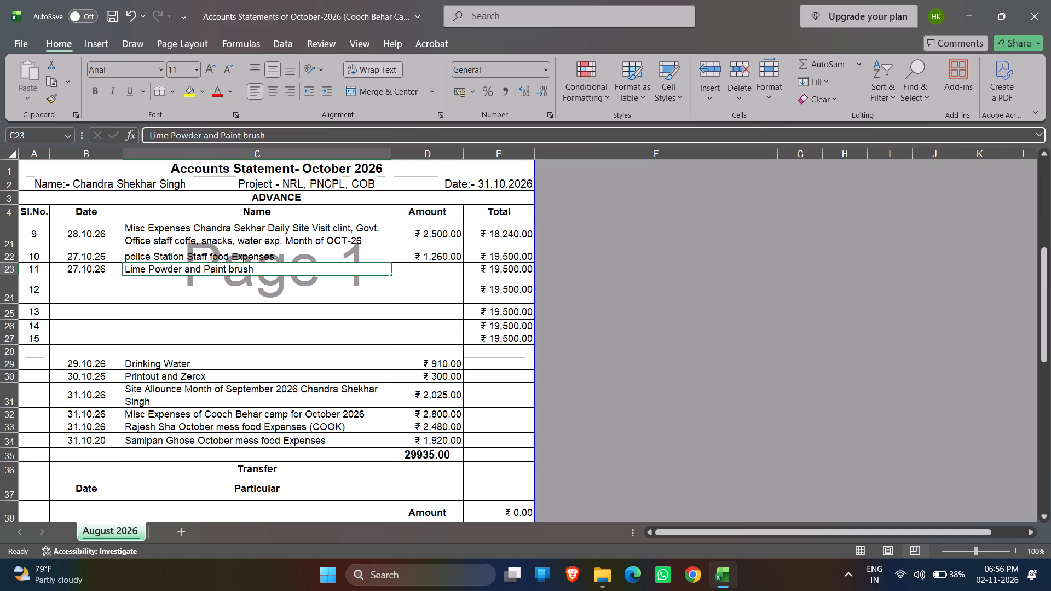
# Enter the amount 460 in D23 for the lime powder and paint brush expense.
pyautogui.click(436, 274)
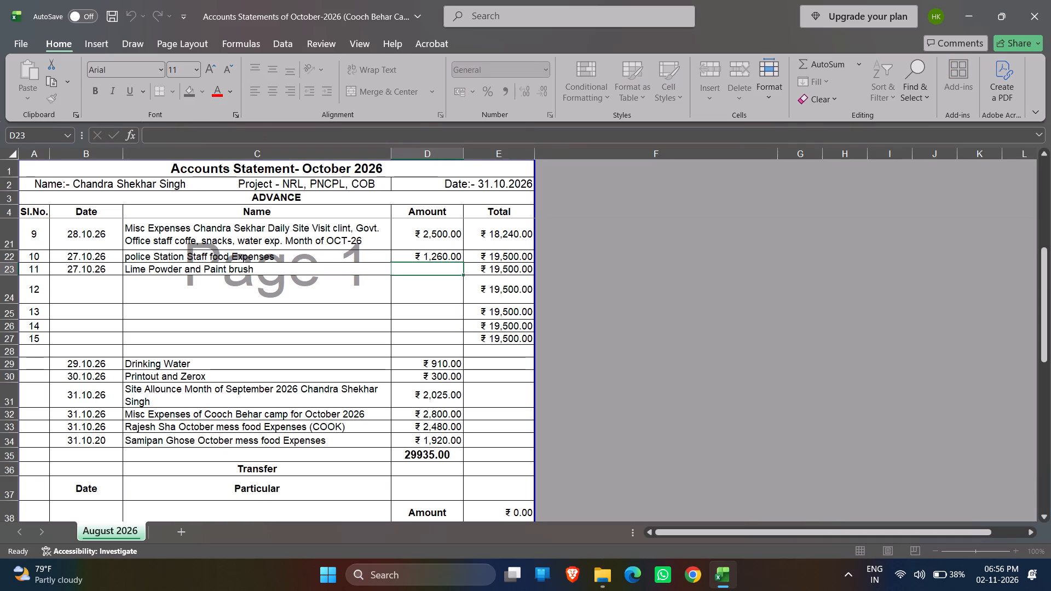
pyautogui.write('460')
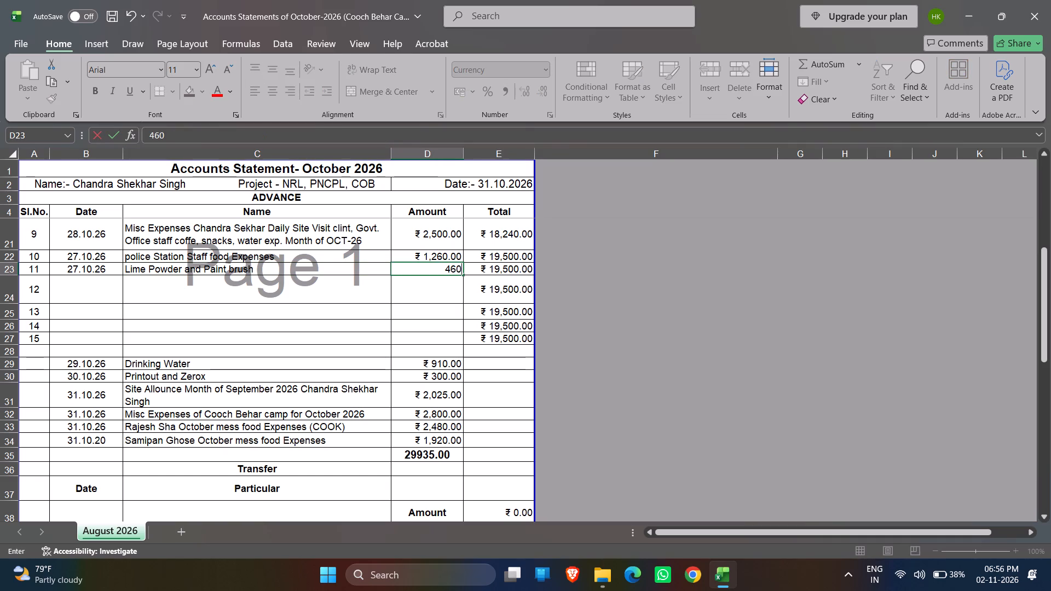
pyautogui.click(417, 285)
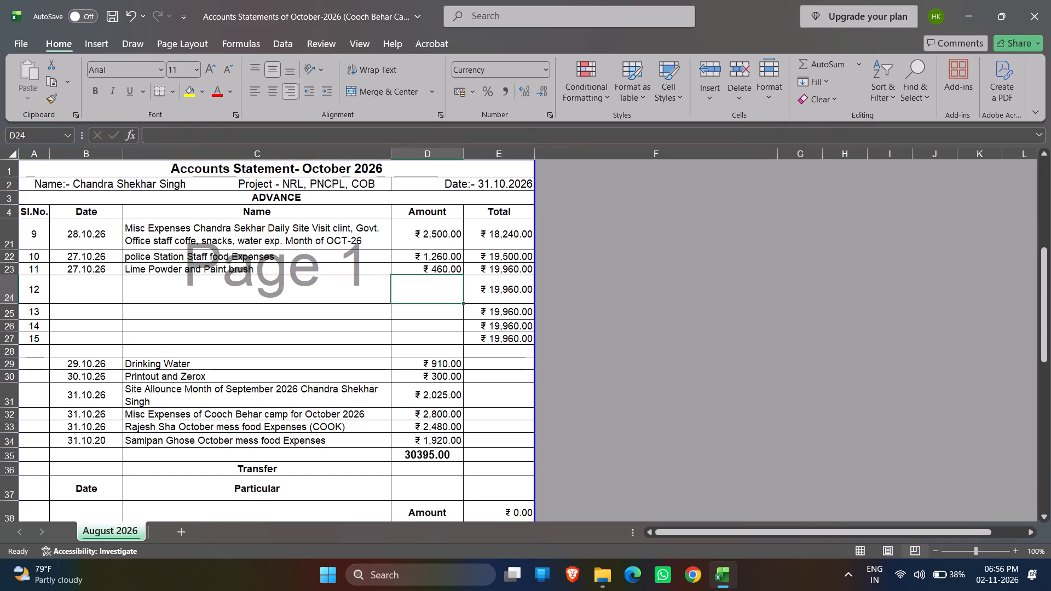
# Copy the dates 29.10.26, 30.10.26 and 31.10.26 from B29, B30 and B31 into B24, B25 and B26 respectively.
pyautogui.click(106, 361)
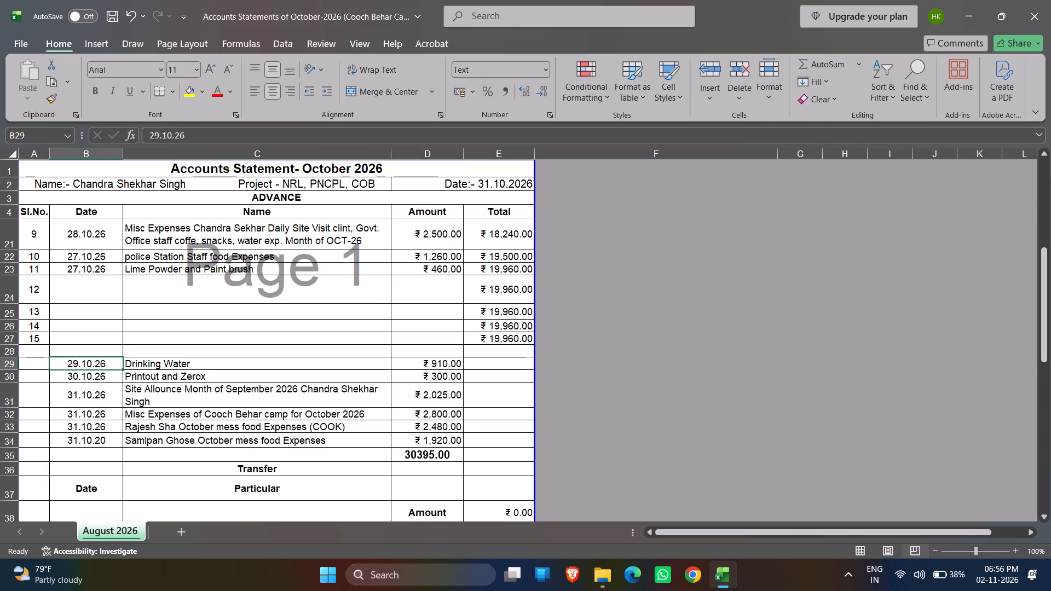
pyautogui.hotkey('ctrl', 'c')
pyautogui.click(89, 292)
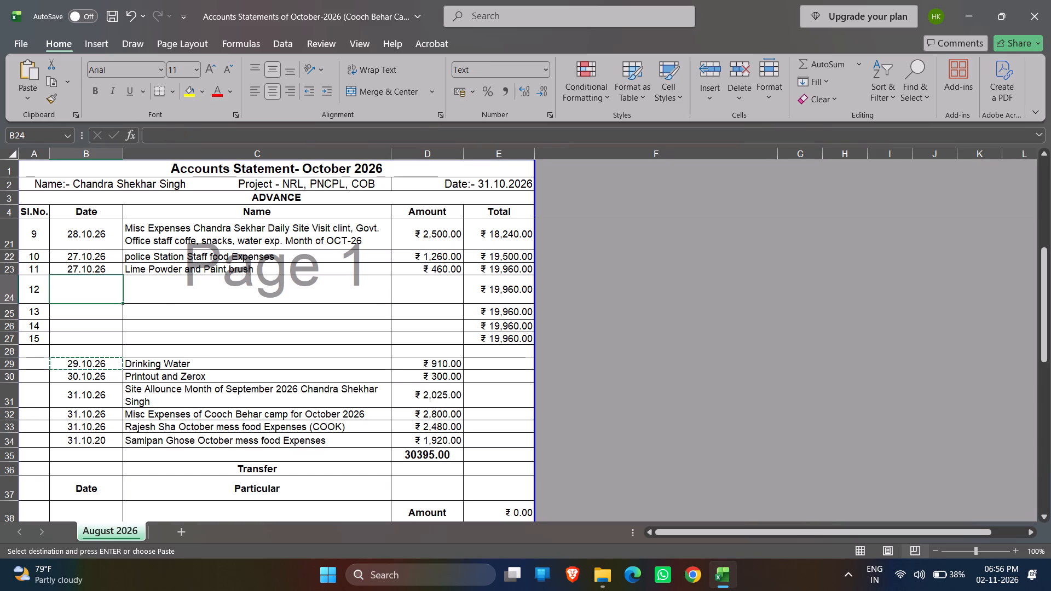
pyautogui.hotkey('ctrl', 'v')
pyautogui.click(100, 380)
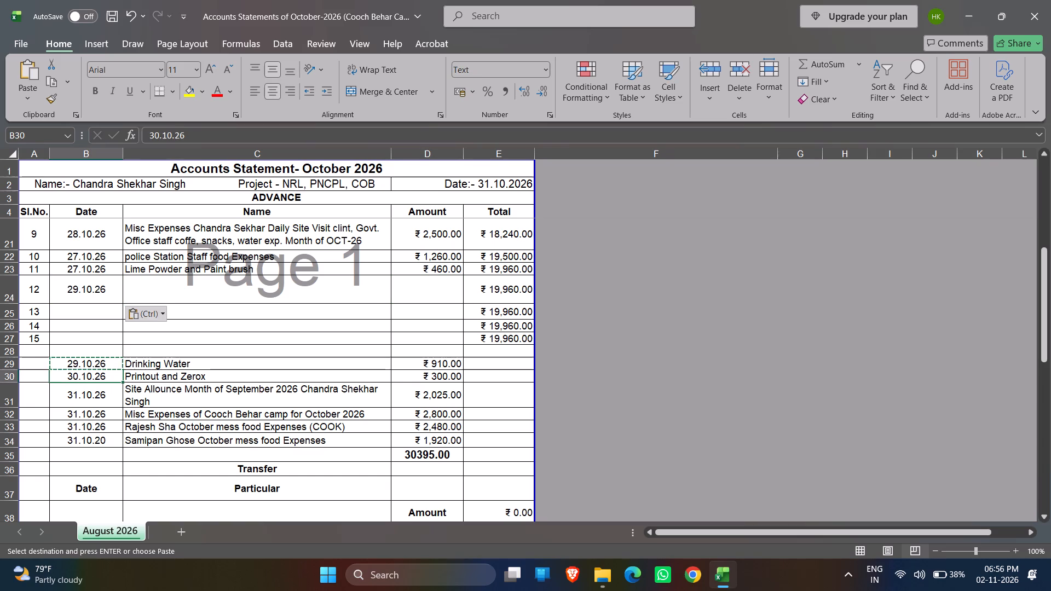
pyautogui.hotkey('ctrl', 'c')
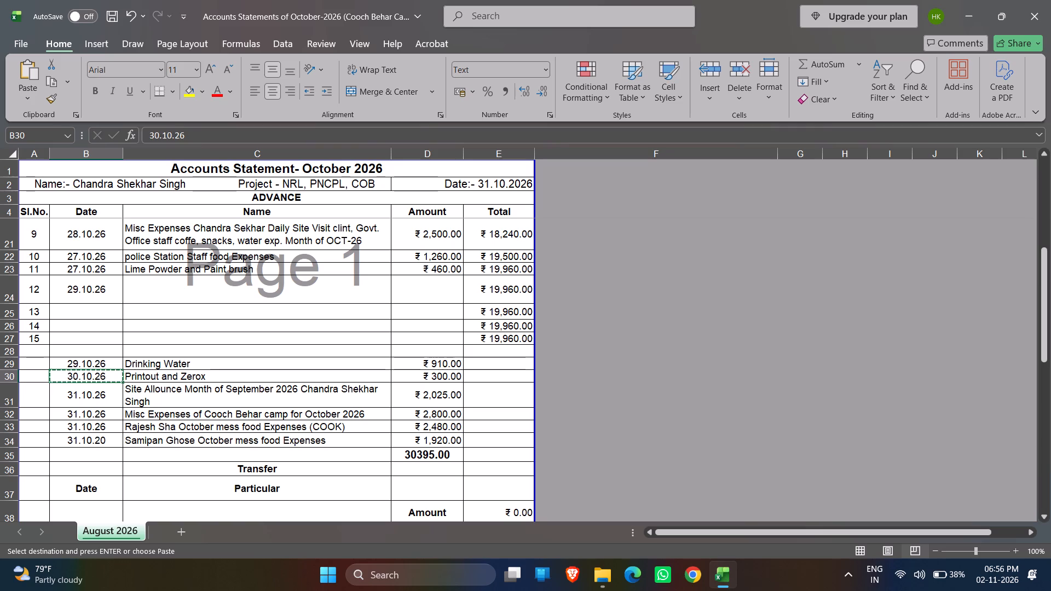
pyautogui.click(94, 310)
pyautogui.hotkey('ctrl', 'v')
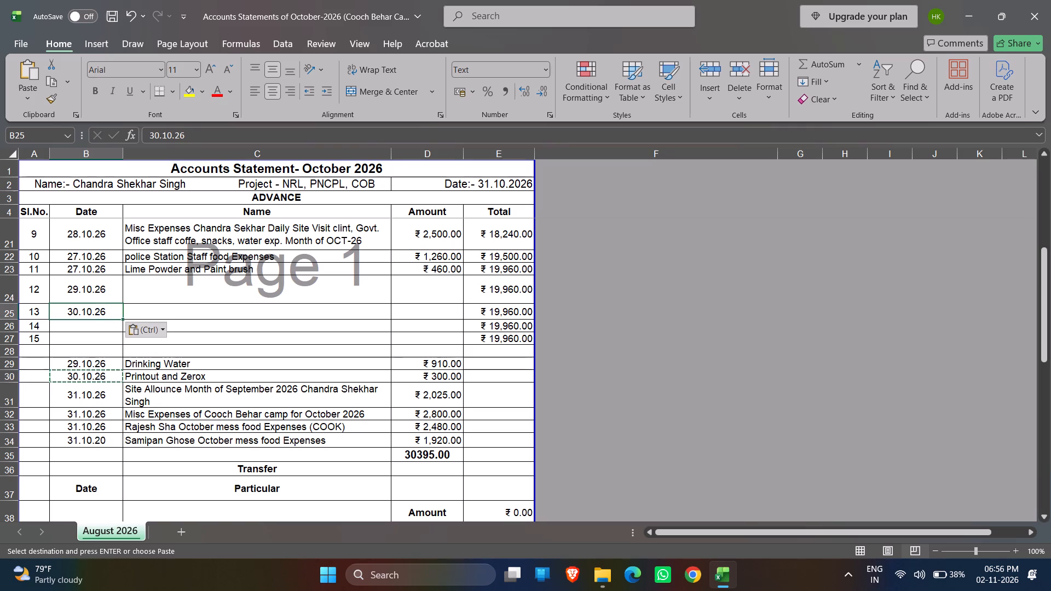
pyautogui.click(90, 406)
pyautogui.hotkey('ctrl', 'c')
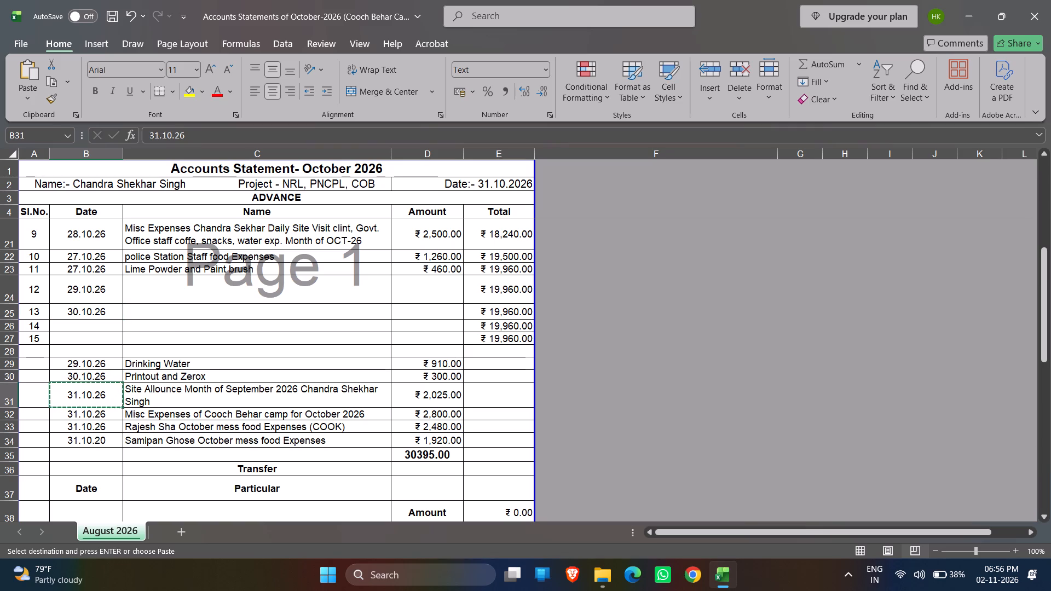
pyautogui.click(82, 327)
pyautogui.hotkey('ctrl', 'v')
# Copy the date 31.10.26 from B32 into B27 and from B33 into B28.
pyautogui.click(107, 420)
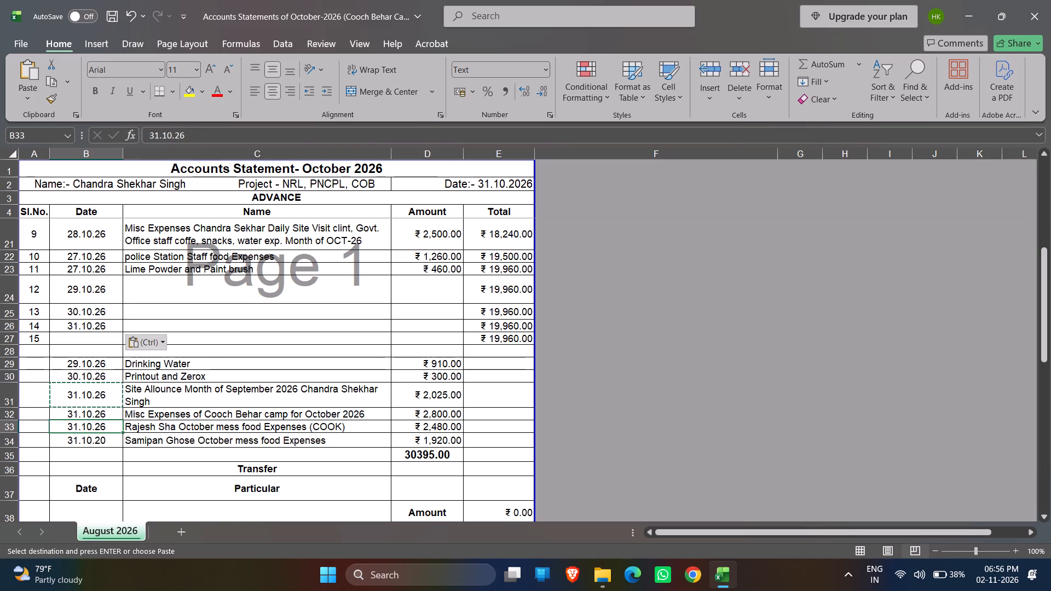
pyautogui.click(99, 414)
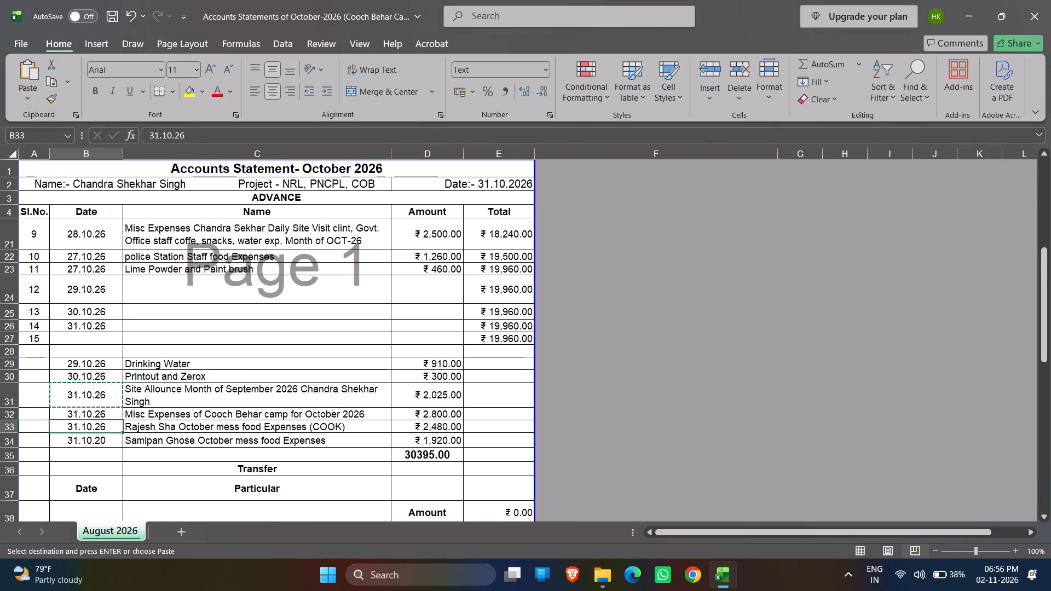
pyautogui.click(99, 414)
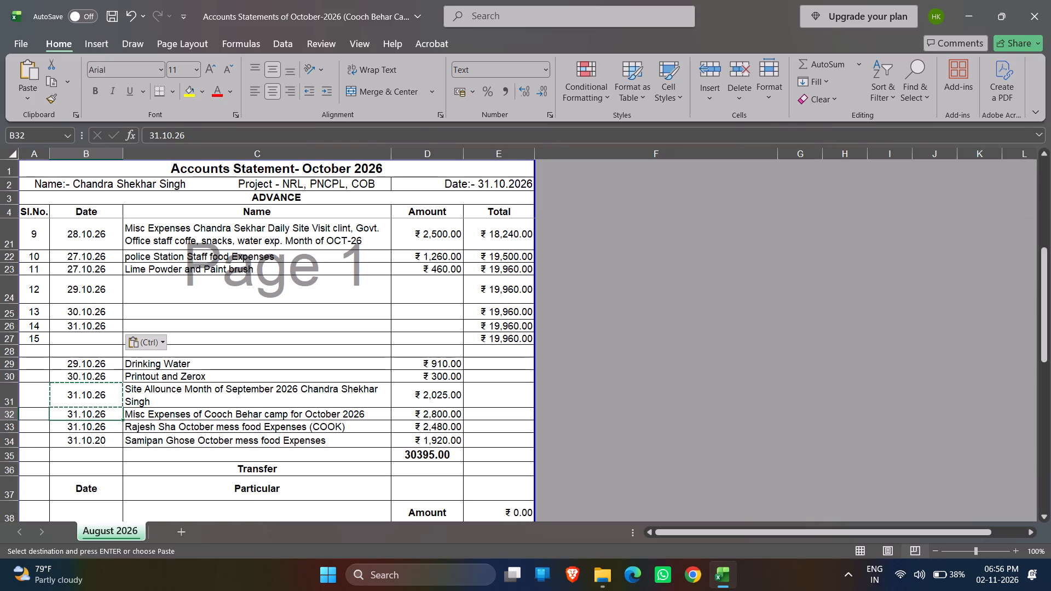
pyautogui.click(102, 410)
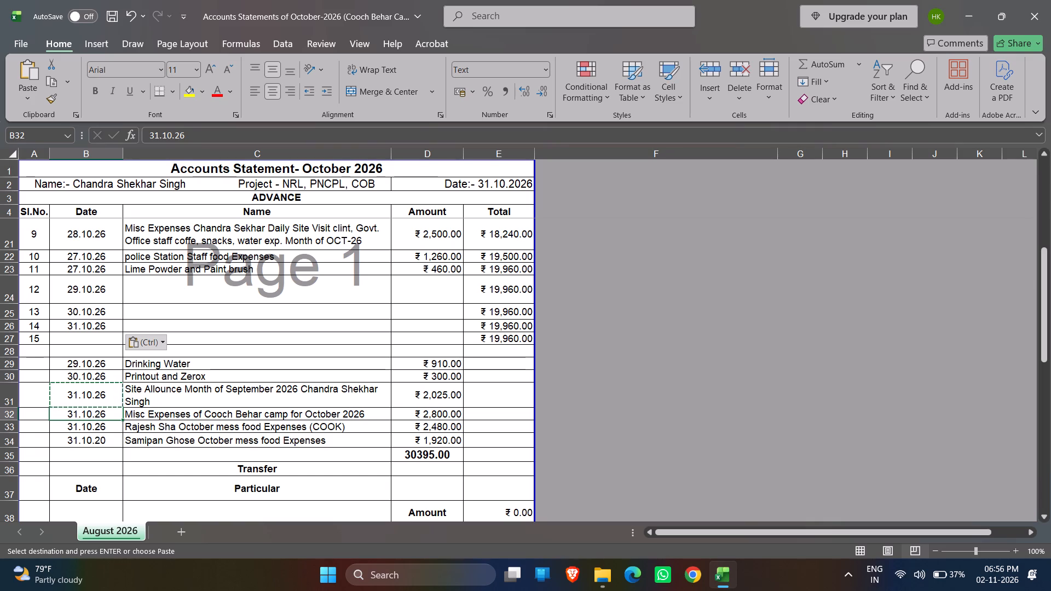
pyautogui.click(102, 419)
pyautogui.click(103, 413)
pyautogui.hotkey('ctrl', 'c')
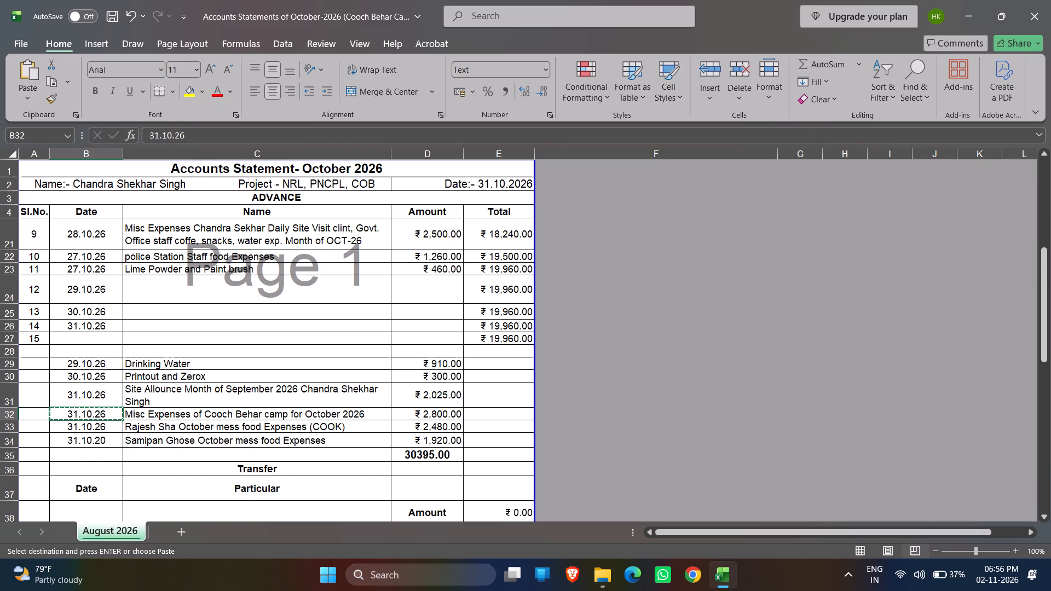
pyautogui.click(88, 340)
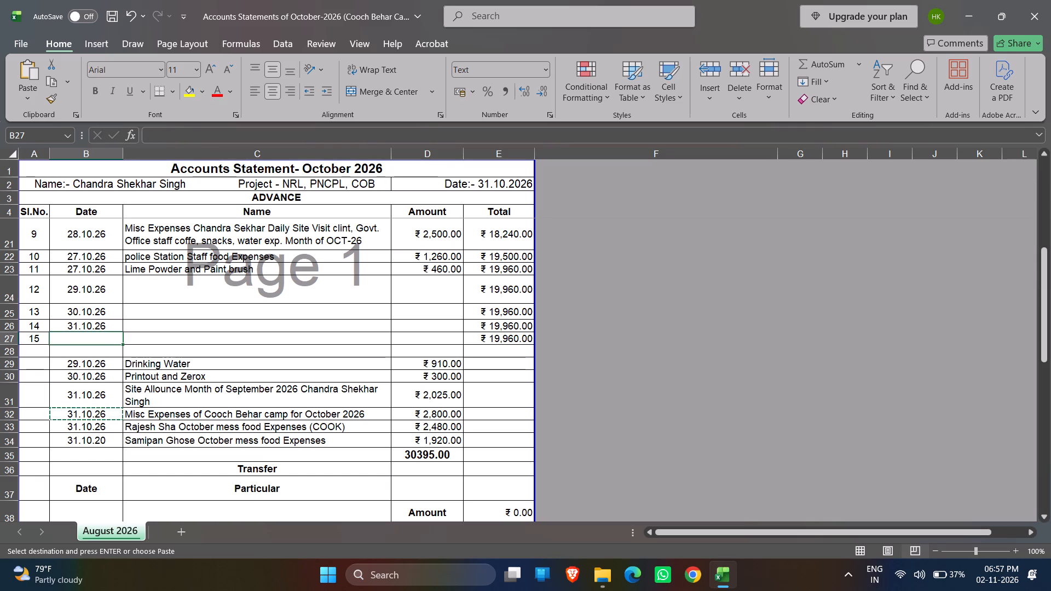
pyautogui.hotkey('ctrl', 'v')
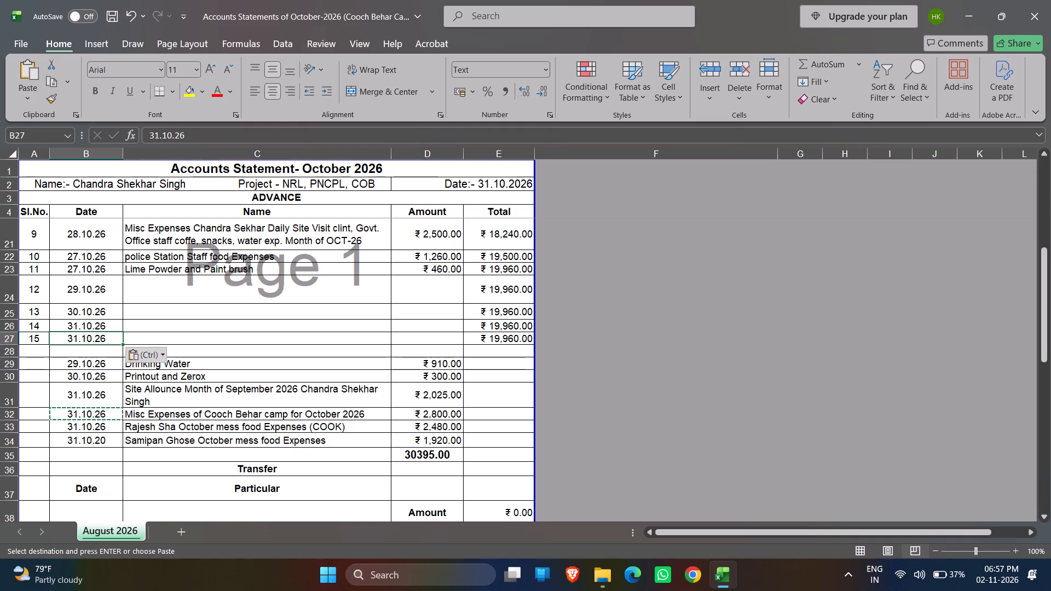
pyautogui.click(95, 427)
pyautogui.hotkey('ctrl', 'c')
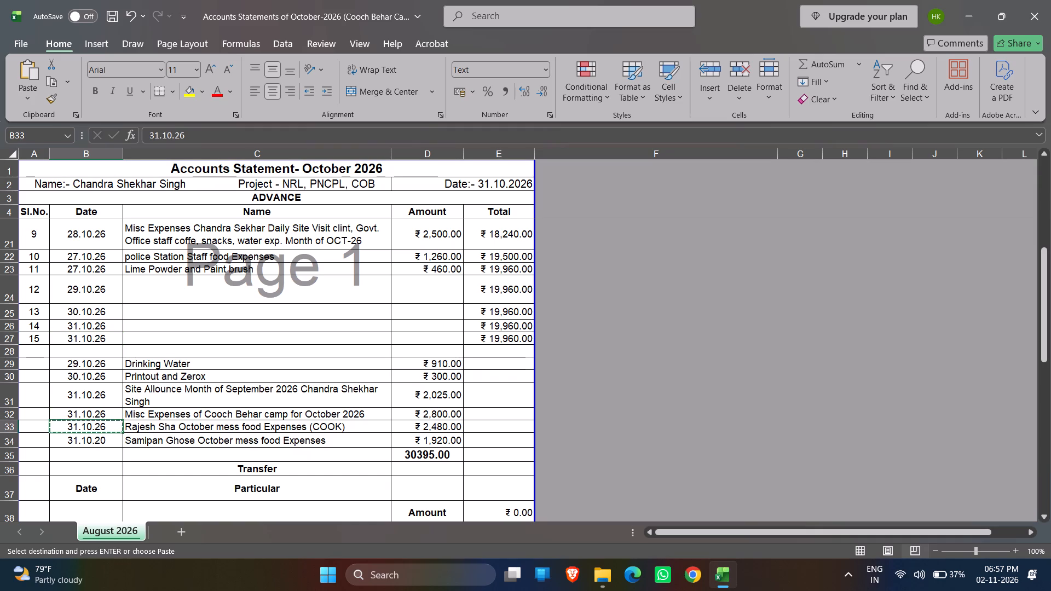
pyautogui.click(94, 350)
pyautogui.hotkey('ctrl', 'v')
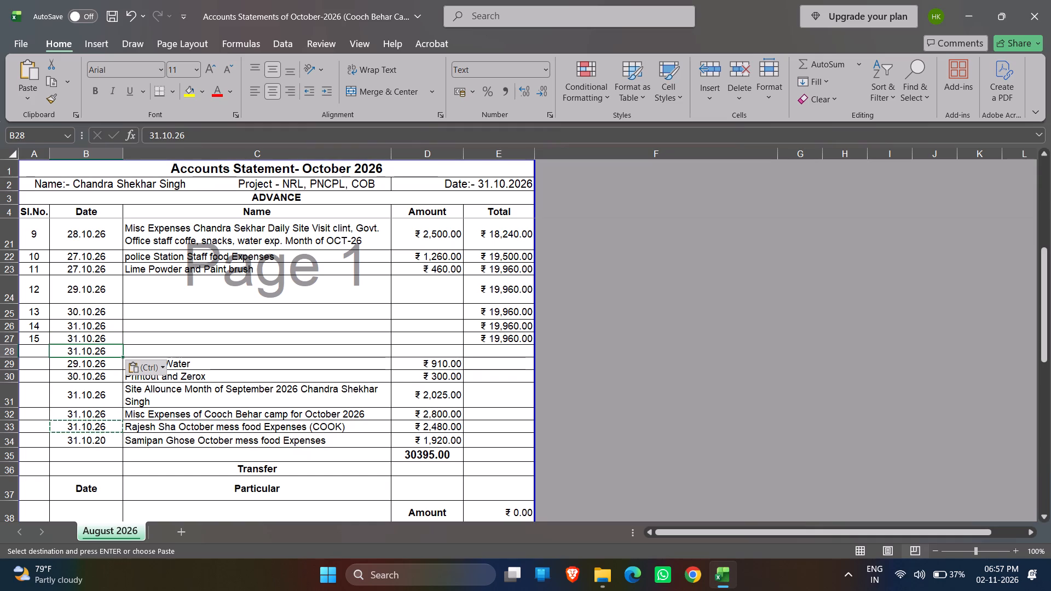
# Copy the drinking water, "Printout and Zerox" and site allowance descriptions from C29, C30 and C31 into C24, C25 and C26 respectively.
pyautogui.click(225, 366)
pyautogui.hotkey('ctrl', 'c')
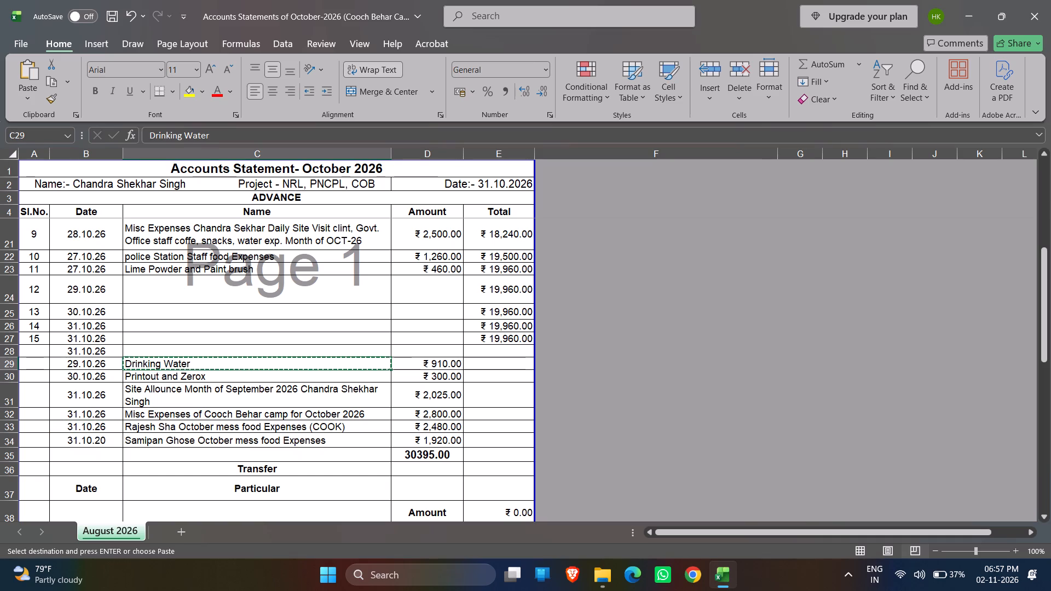
pyautogui.click(175, 292)
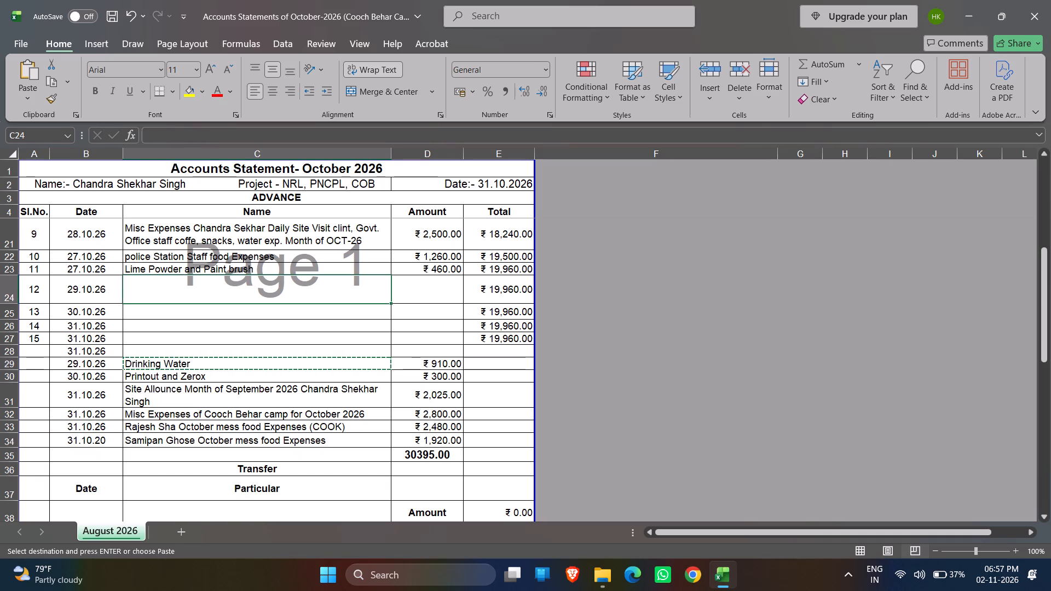
pyautogui.hotkey('ctrl', 'v')
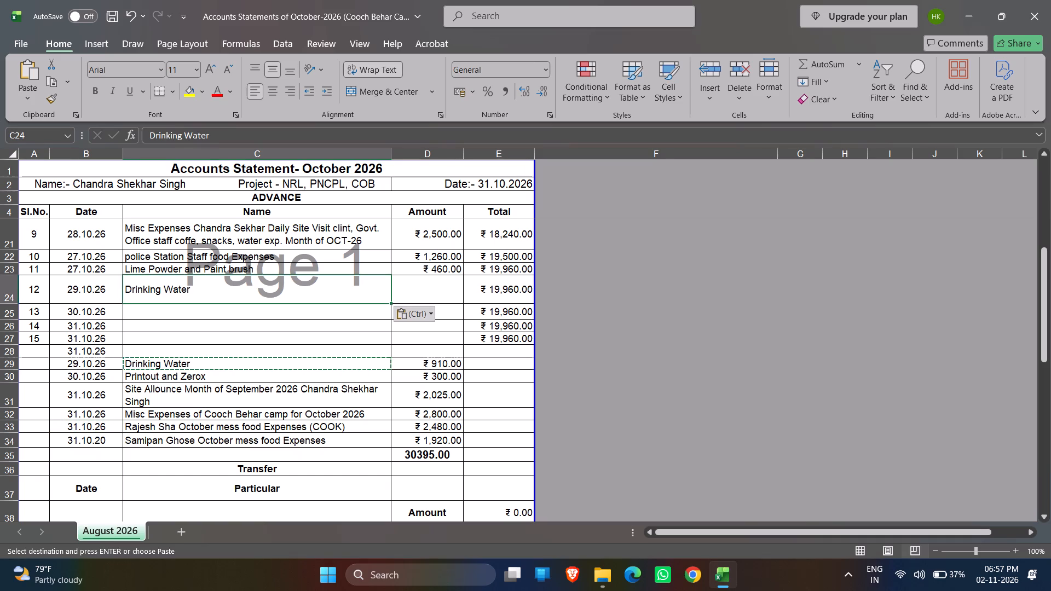
pyautogui.click(185, 379)
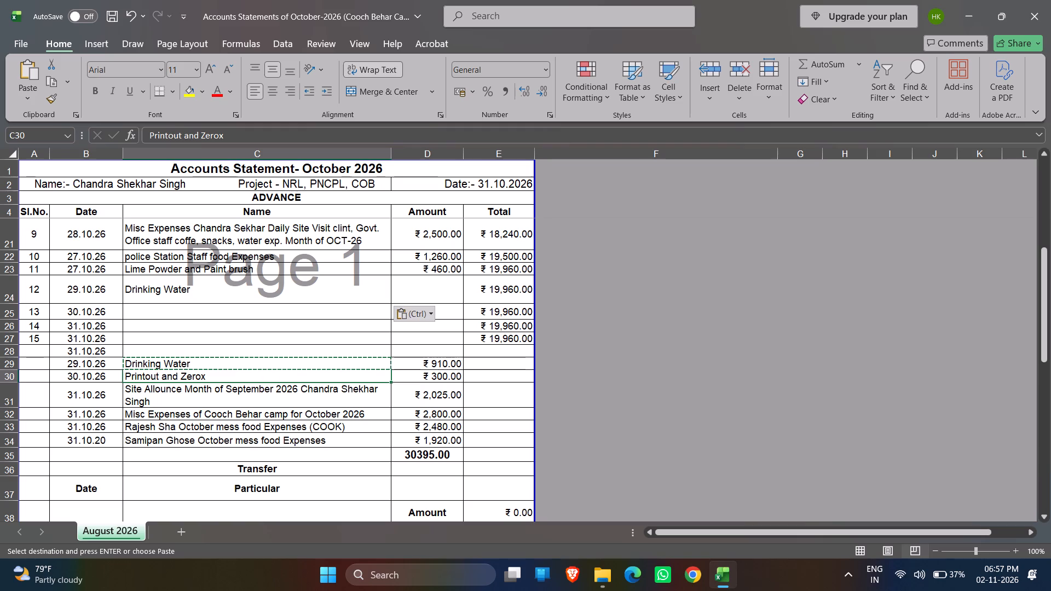
pyautogui.hotkey('ctrl', 'c')
pyautogui.click(189, 315)
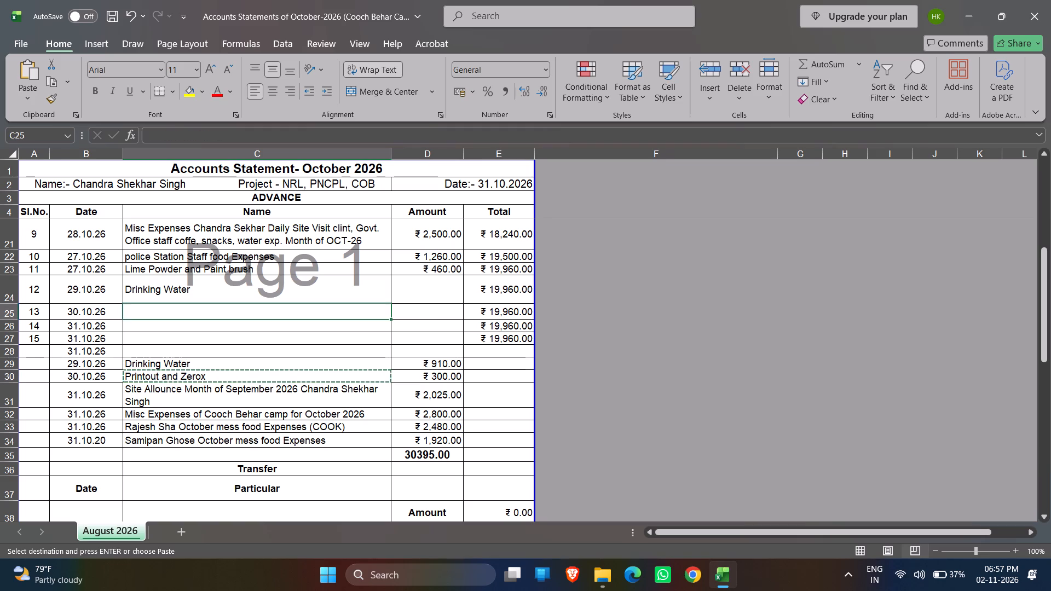
pyautogui.hotkey('ctrl', 'v')
pyautogui.click(180, 402)
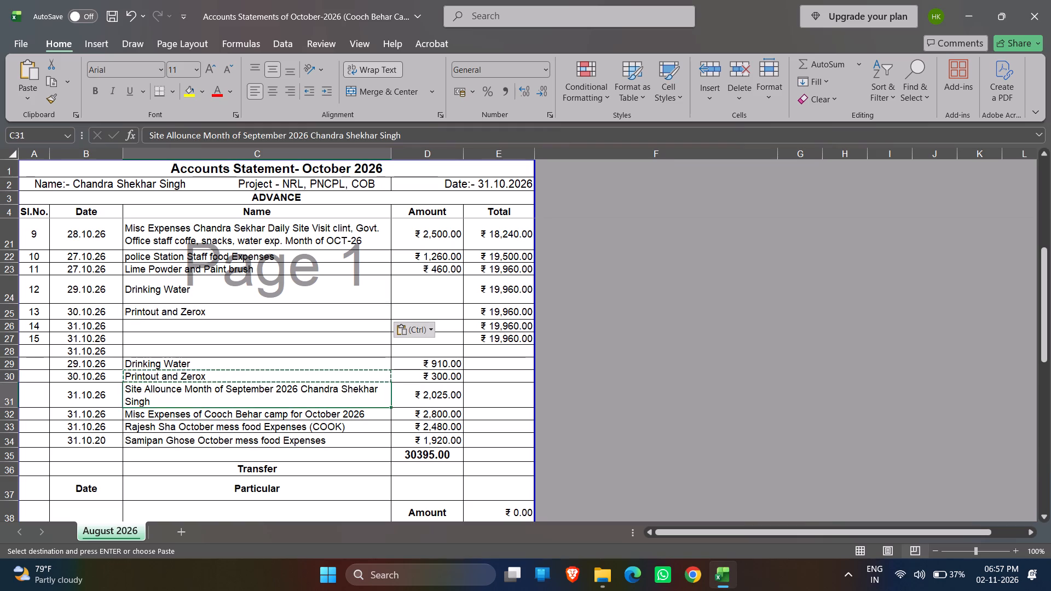
pyautogui.hotkey('ctrl', 'c')
pyautogui.click(172, 326)
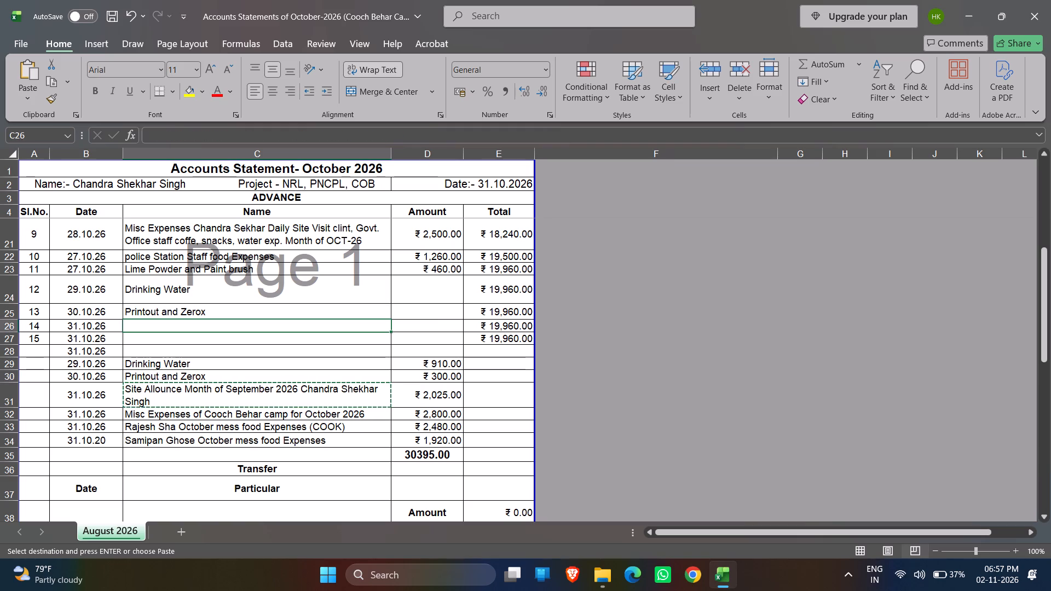
pyautogui.hotkey('ctrl', 'v')
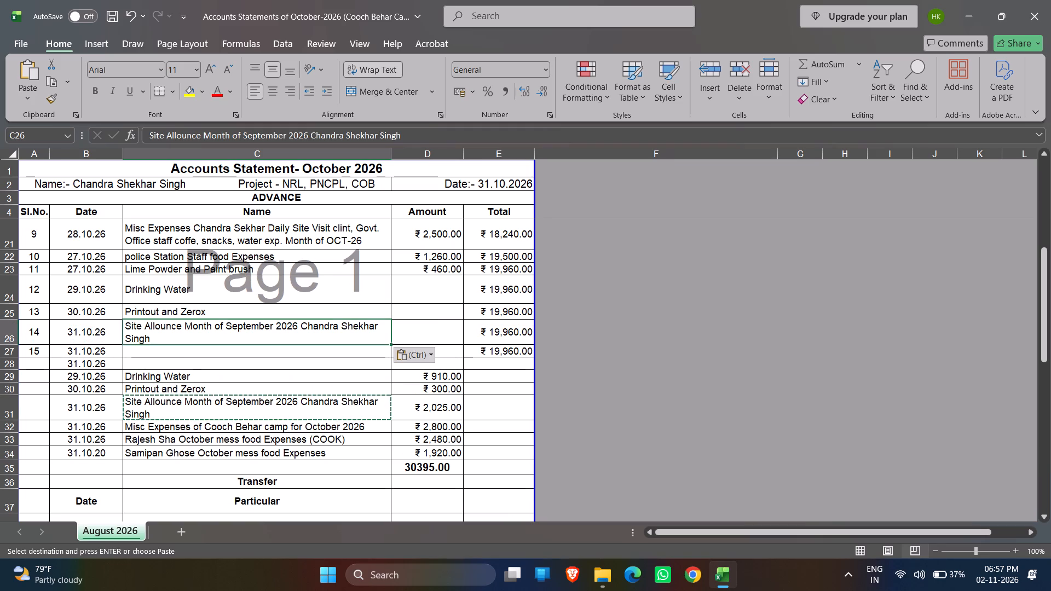
# Copy the description "Misc Expenses of Cooch Behar camp for October 2026" from C32.
pyautogui.click(180, 432)
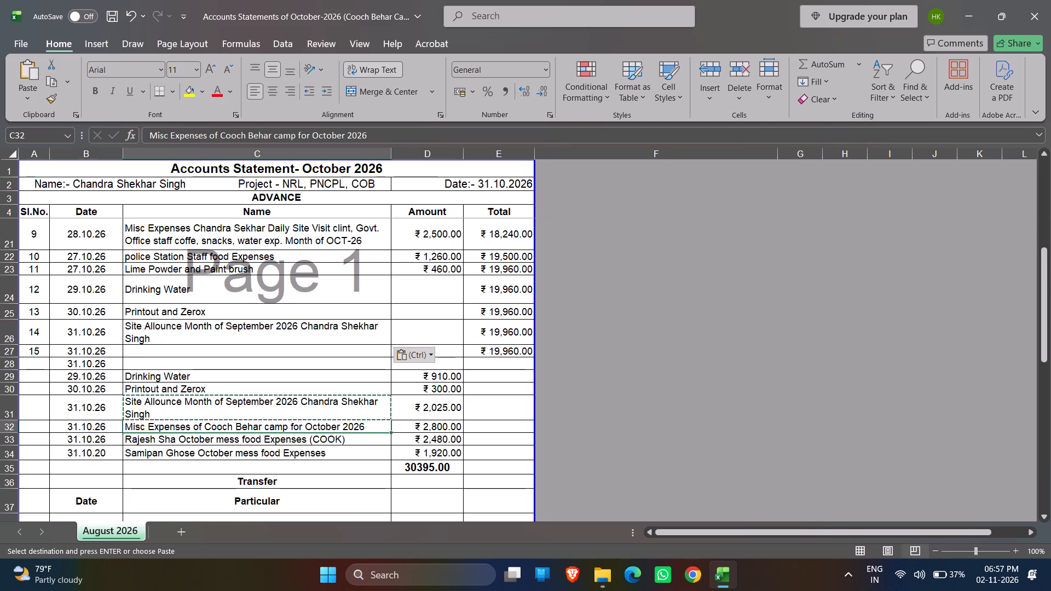
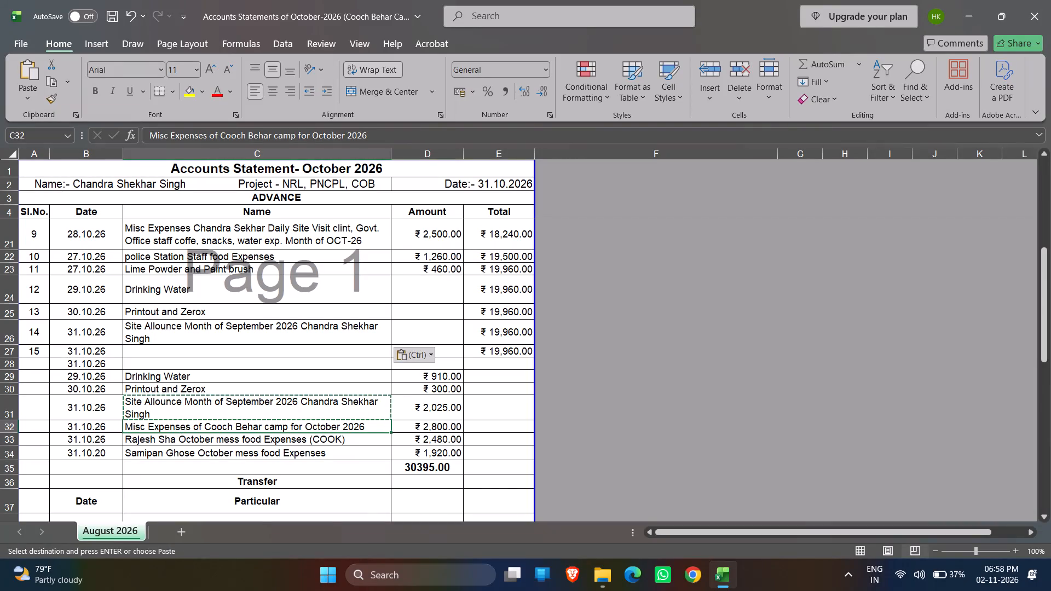
# Copy the drinking water amount 910 from D29 into D24 and the printout amount 300 from D30 into D25.
pyautogui.click(432, 383)
pyautogui.click(425, 379)
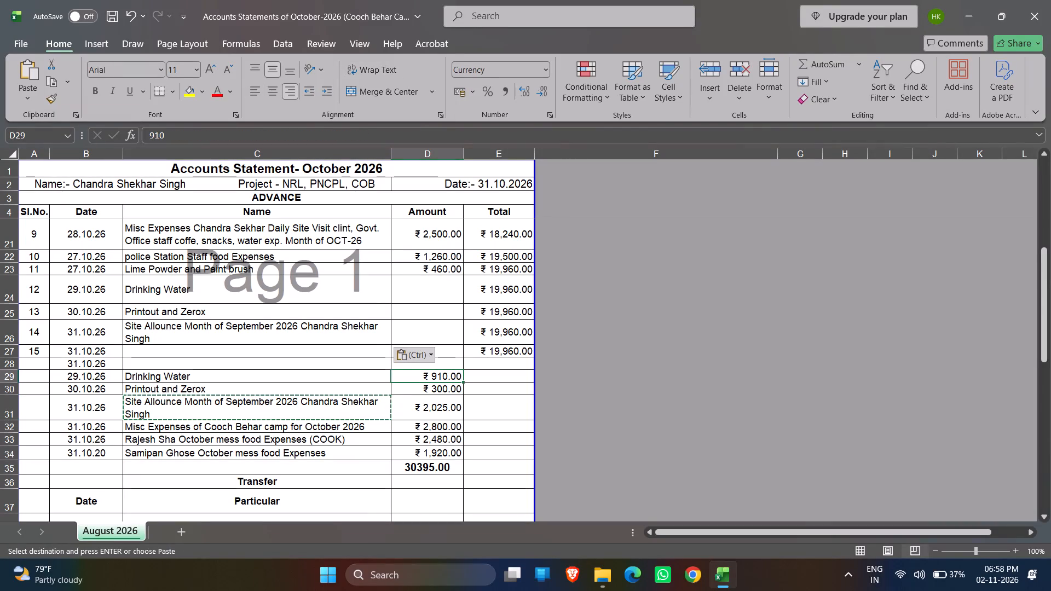
pyautogui.hotkey('ctrl', 'c')
pyautogui.click(428, 288)
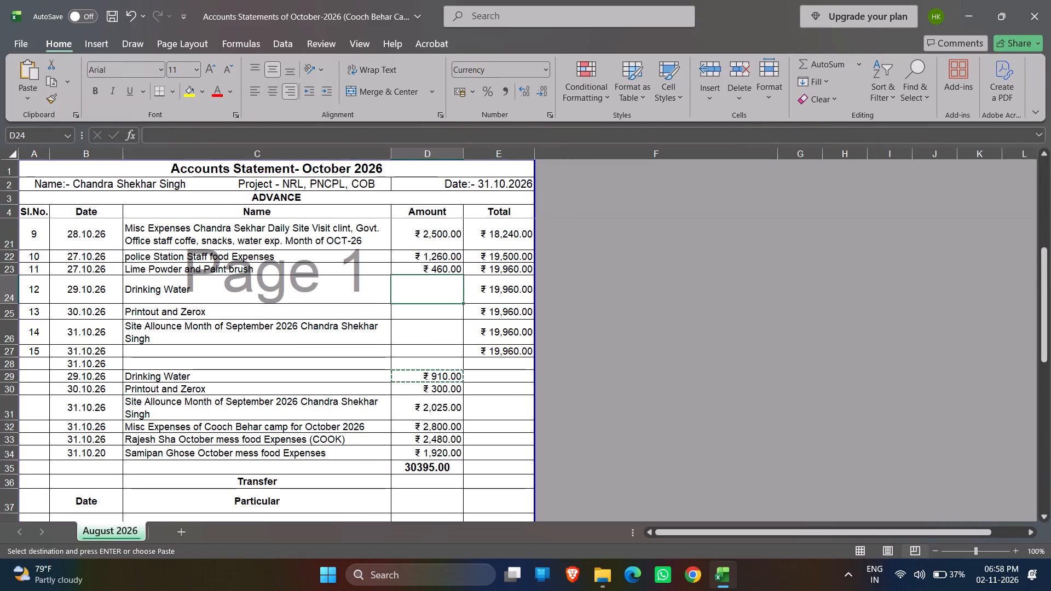
pyautogui.hotkey('ctrl', 'v')
pyautogui.click(448, 396)
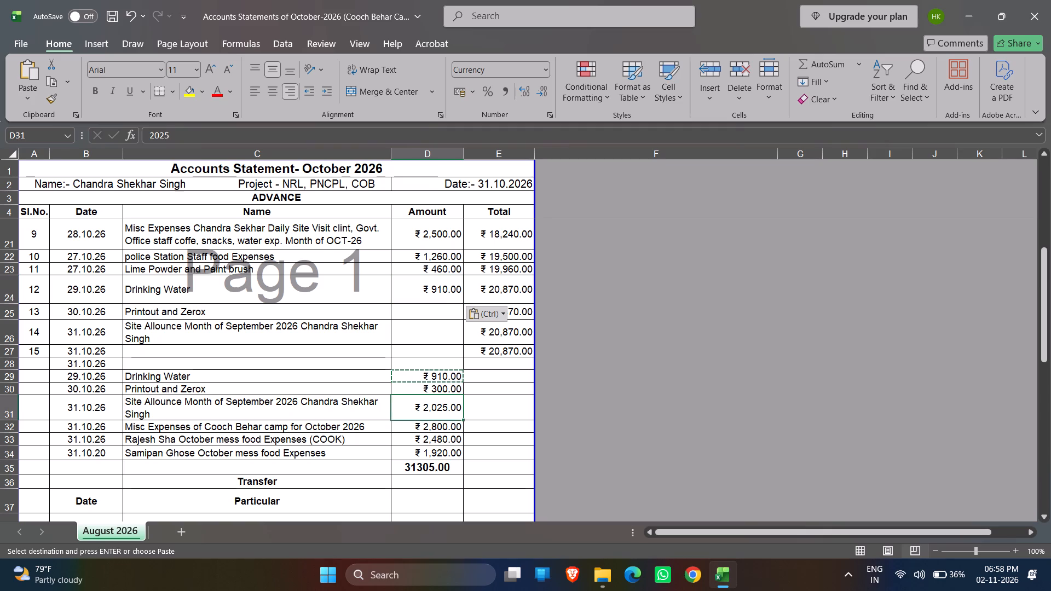
pyautogui.click(441, 392)
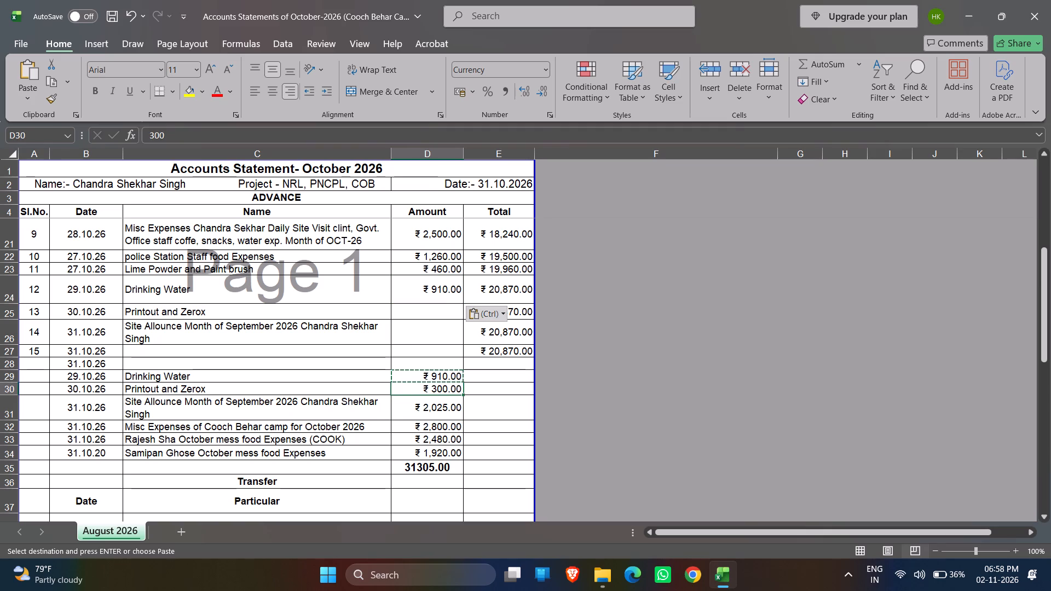
pyautogui.hotkey('ctrl', 'c')
pyautogui.click(432, 312)
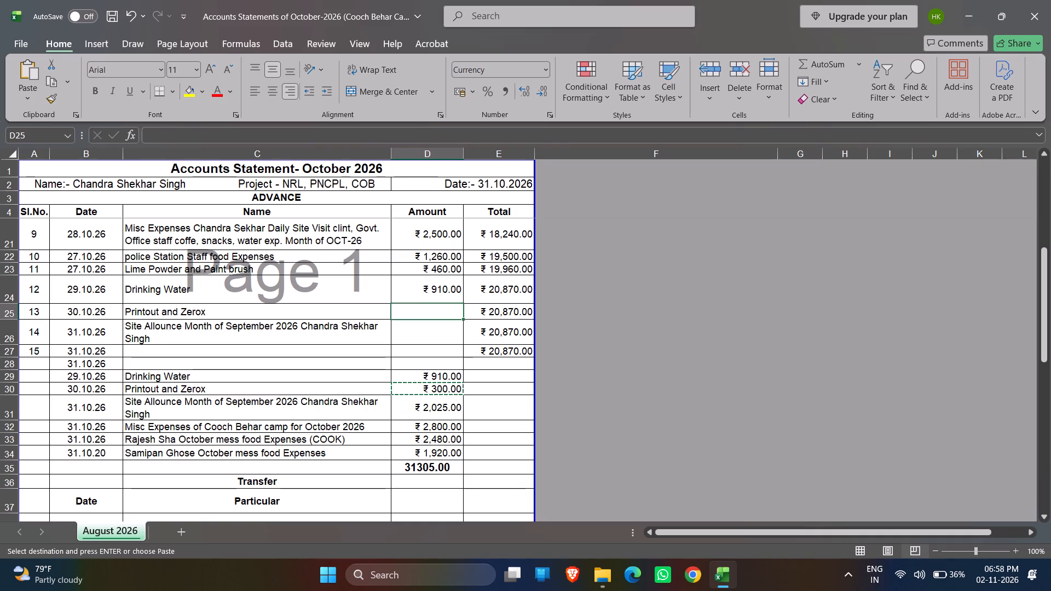
pyautogui.hotkey('ctrl', 'v')
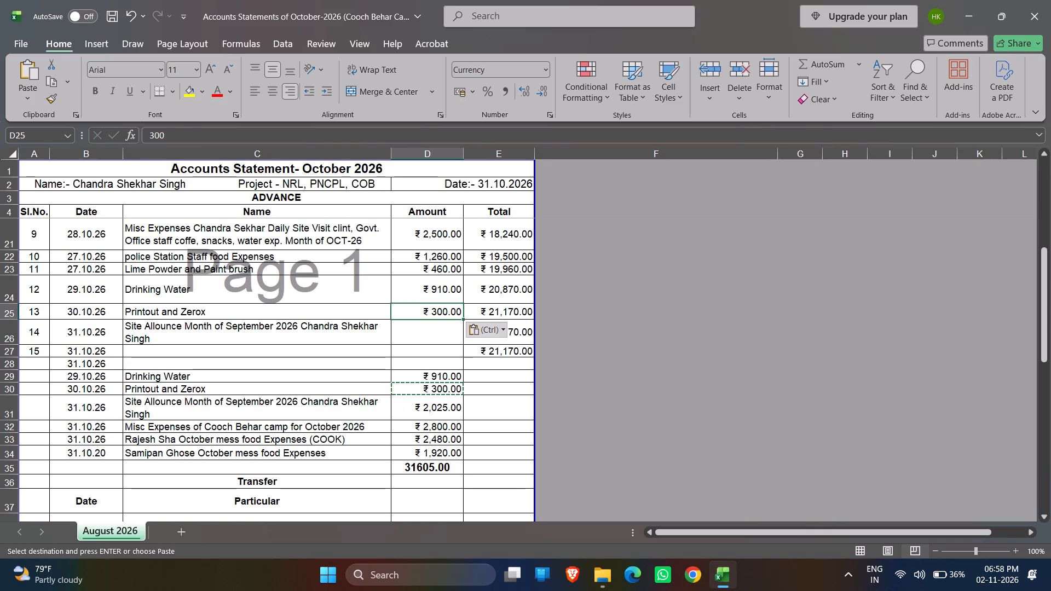
# Copy the site allowance amount 2,025 from D31 into D26 and the camp expenses amount 2,800 from D32 into D27.
pyautogui.click(435, 404)
pyautogui.hotkey('ctrl', 'c')
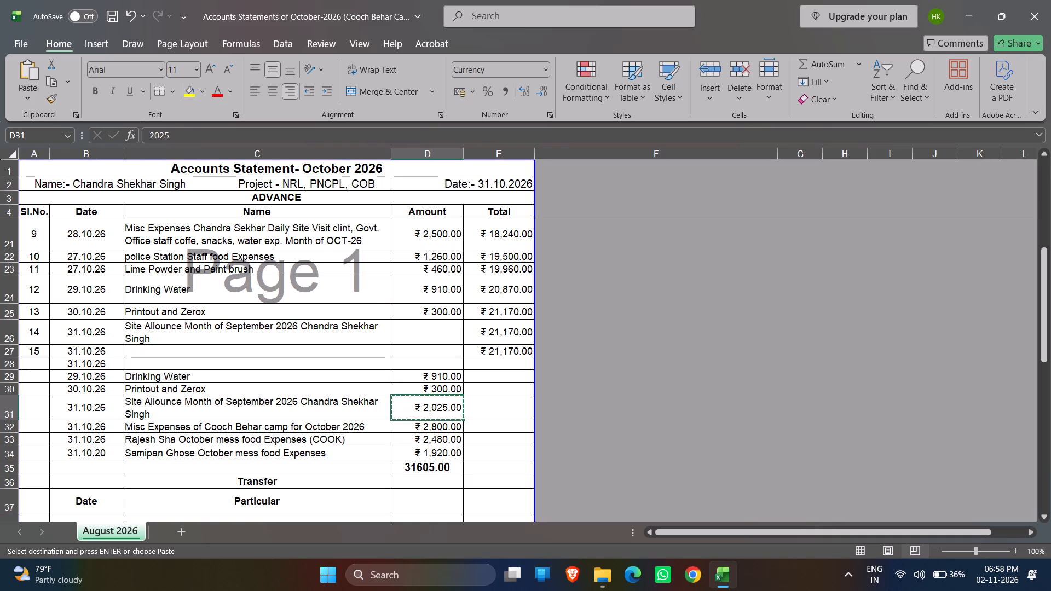
pyautogui.click(436, 337)
pyautogui.hotkey('ctrl', 'v')
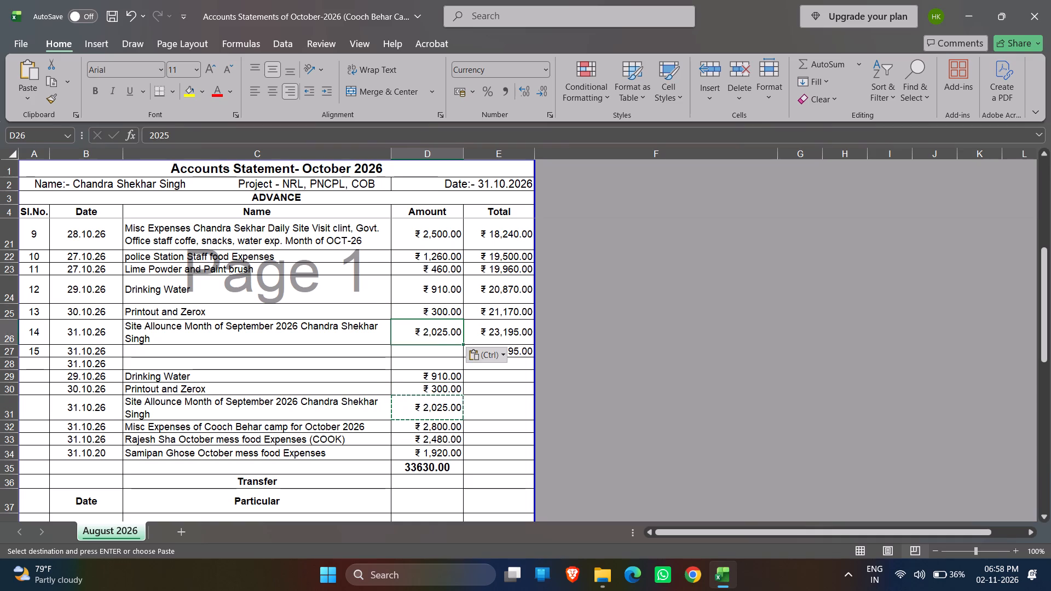
pyautogui.click(452, 428)
pyautogui.hotkey('ctrl', 'c')
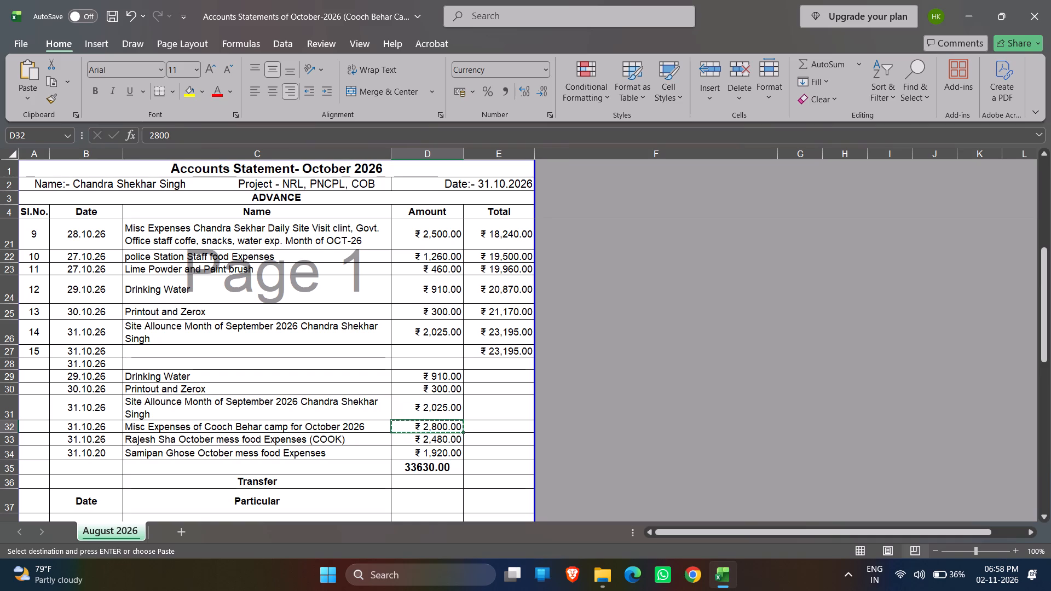
pyautogui.click(435, 349)
pyautogui.hotkey('ctrl', 'v')
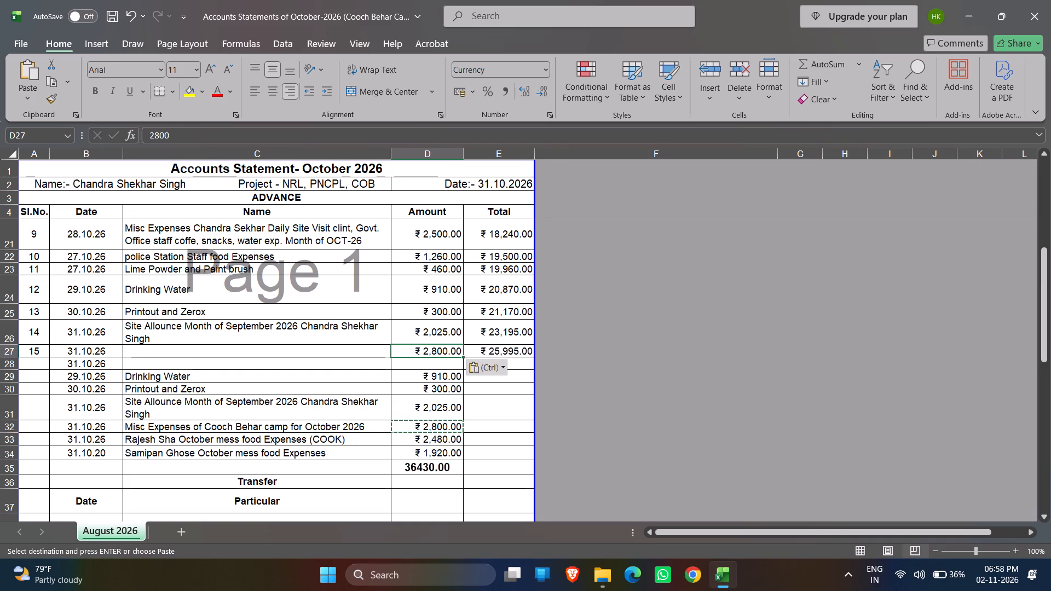
# Clear the already copied amounts from D29, D30, D31 and D32.
pyautogui.click(441, 443)
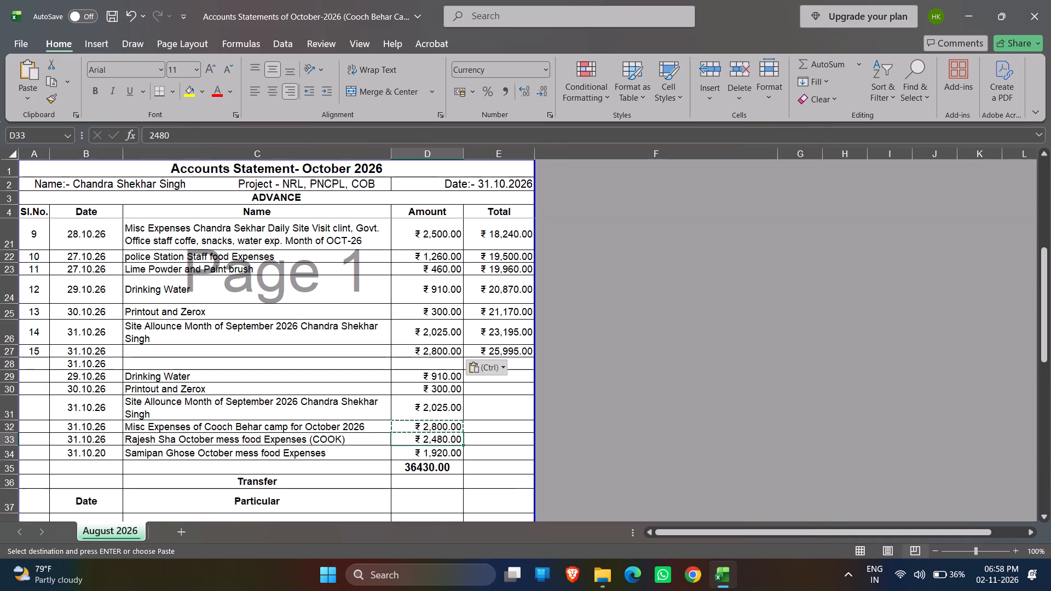
pyautogui.hotkey('ctrl', 'c')
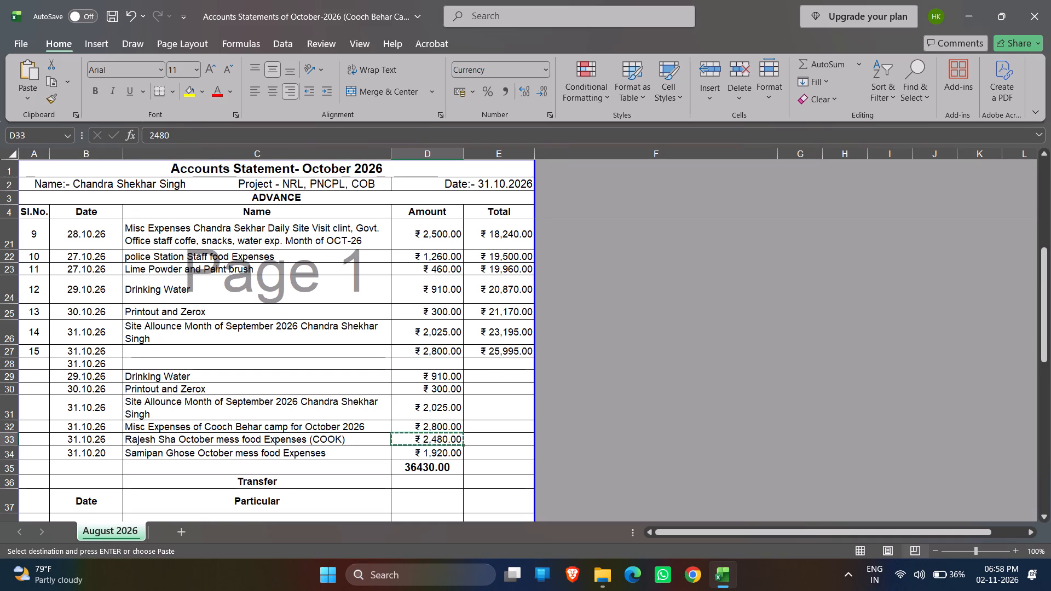
pyautogui.click(434, 379)
pyautogui.press('BackSpace')
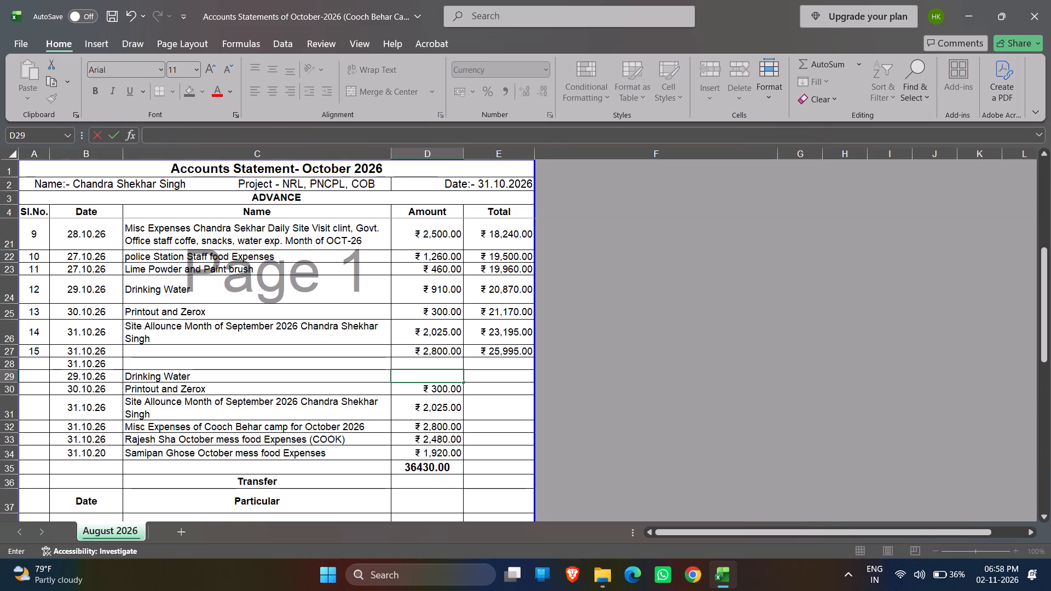
pyautogui.click(434, 389)
pyautogui.press('BackSpace')
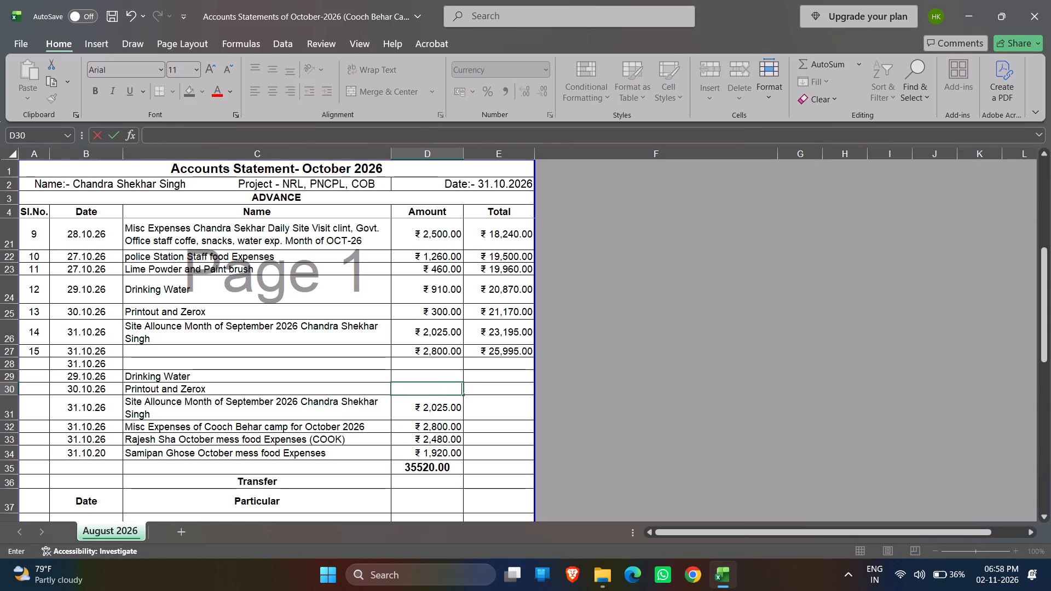
pyautogui.press('Down')
pyautogui.press('BackSpace')
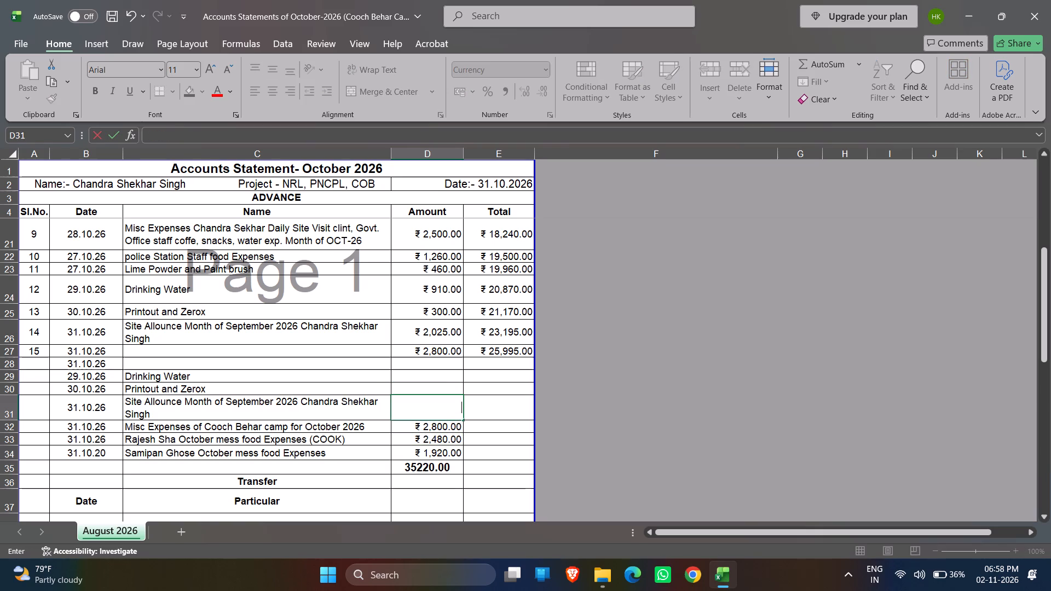
pyautogui.click(440, 426)
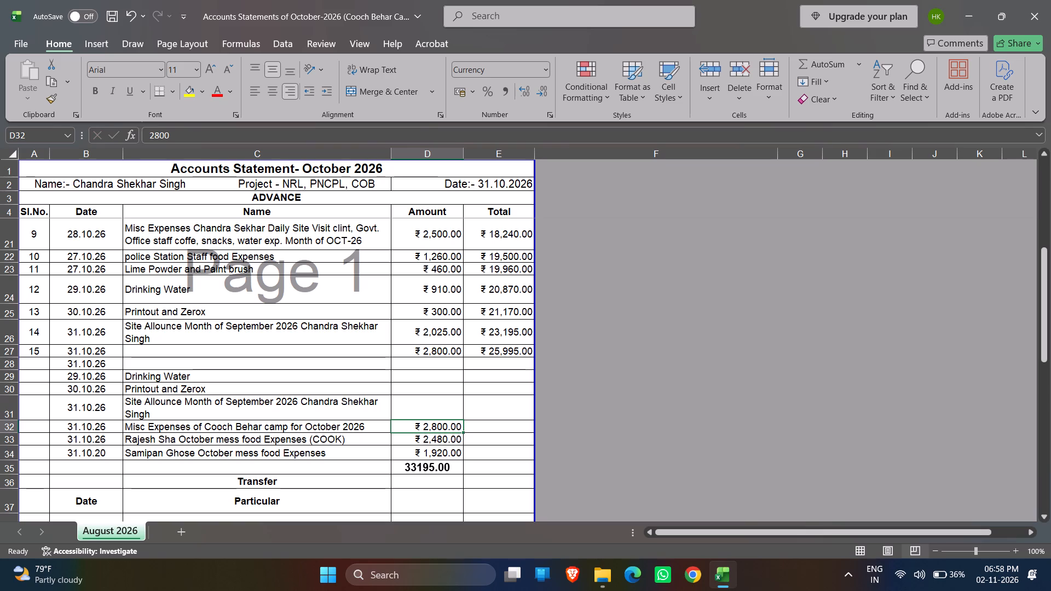
pyautogui.press('BackSpace')
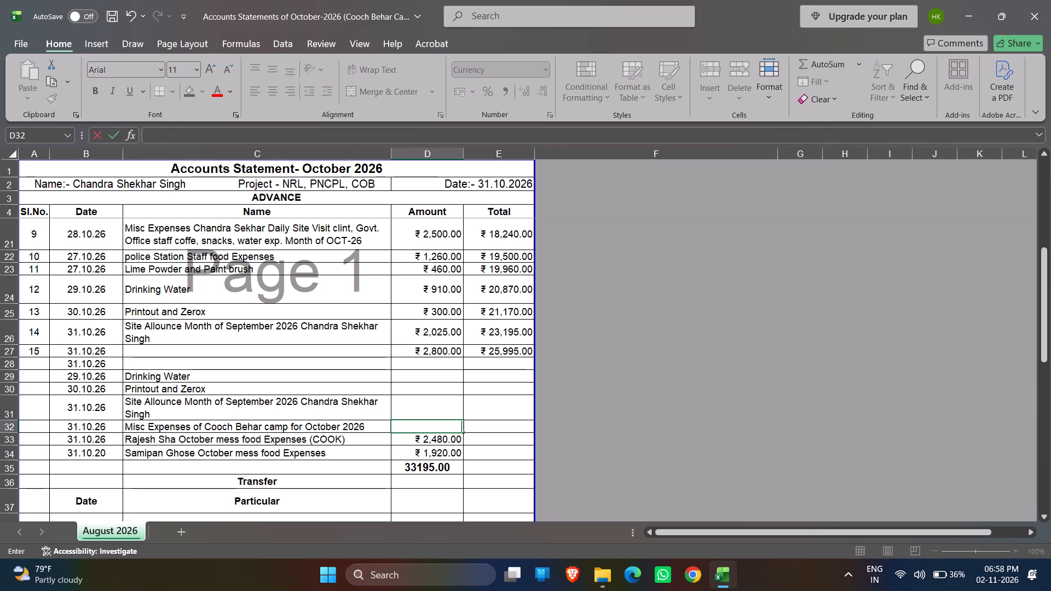
# Clear the drinking water, printout and site allowance descriptions from C29, C30 and C31.
pyautogui.click(275, 371)
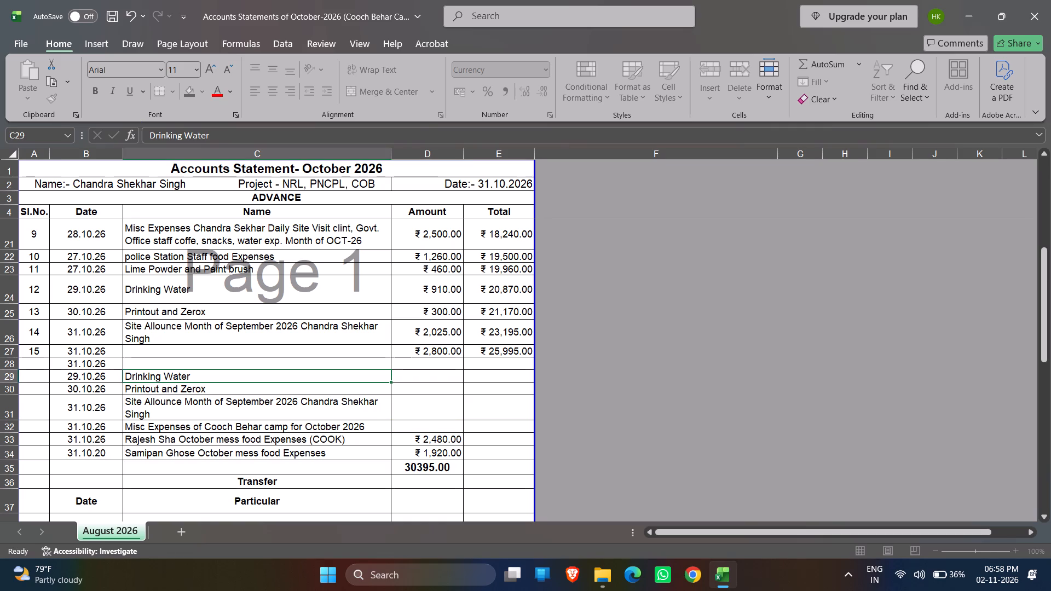
pyautogui.press('BackSpace')
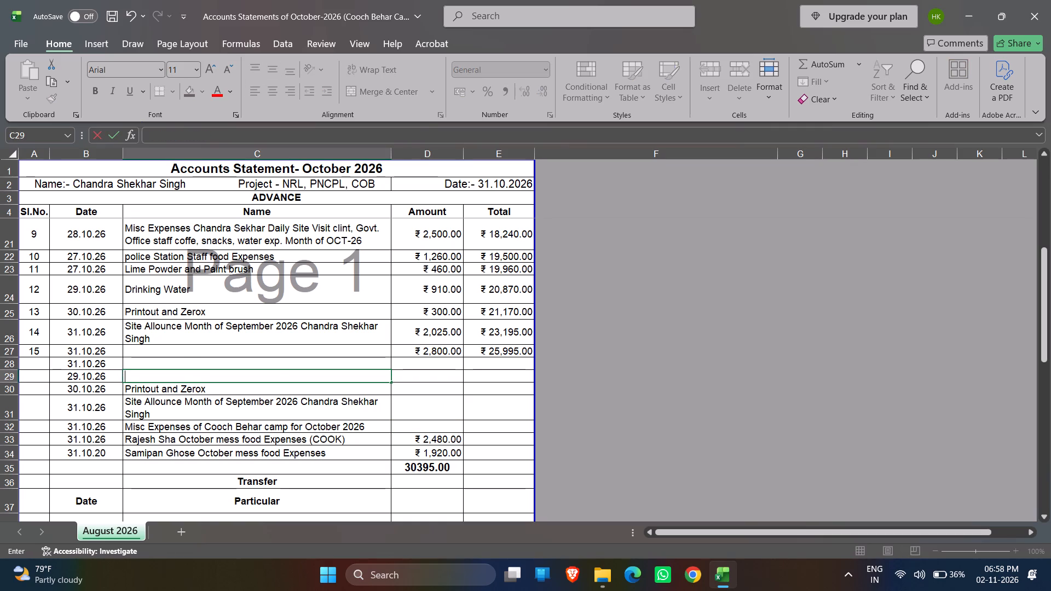
pyautogui.press('Down')
pyautogui.press('BackSpace')
pyautogui.press('Down')
pyautogui.press('BackSpace')
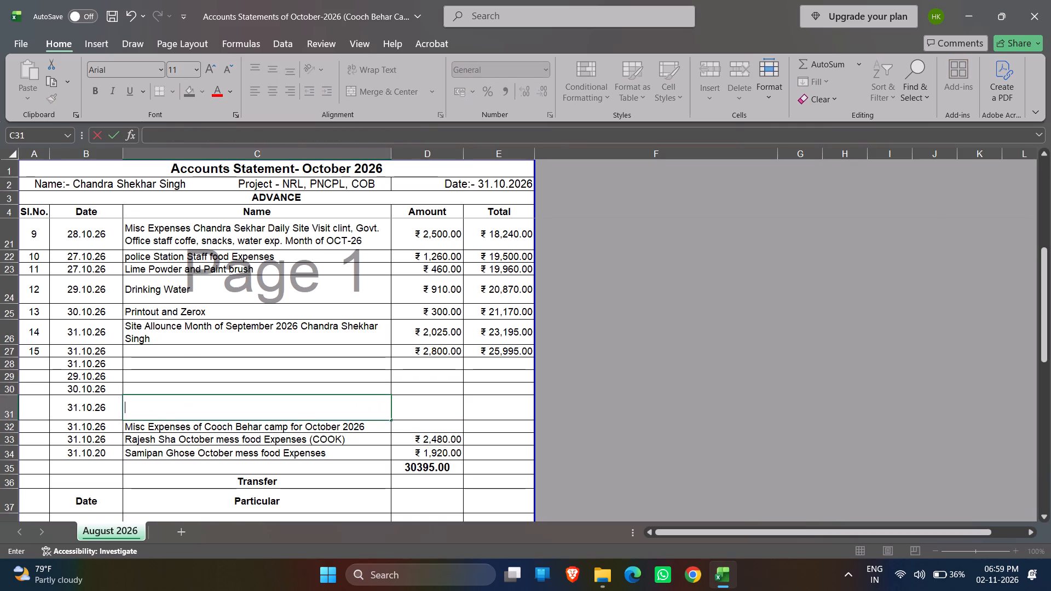
pyautogui.press('Down')
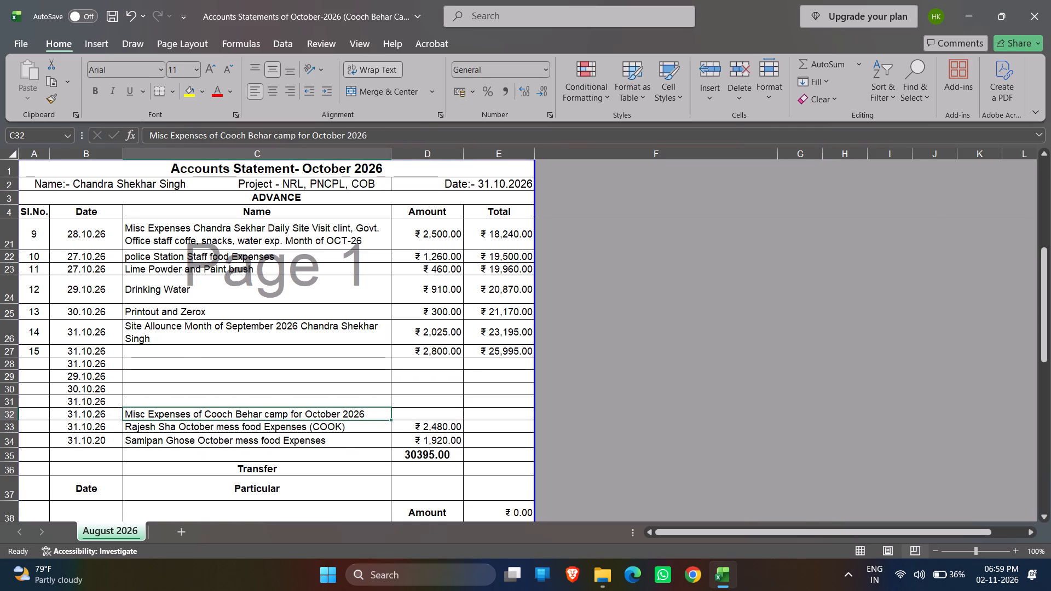
# Copy the mess food amounts 2,480 from D33 into D28 and 1,920 from D34 into D29.
pyautogui.click(442, 428)
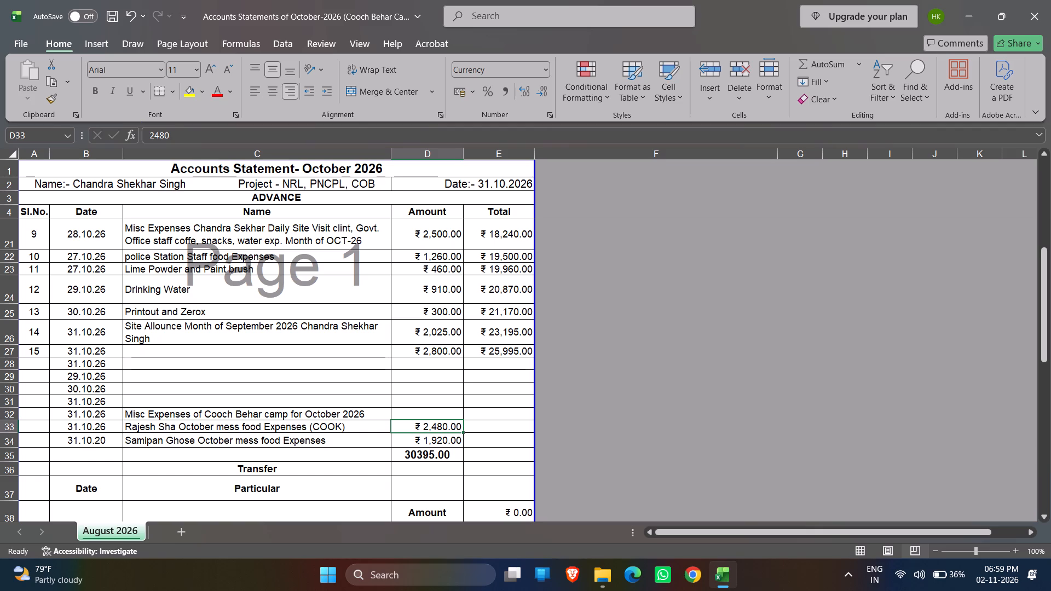
pyautogui.hotkey('ctrl', 'c')
pyautogui.click(436, 362)
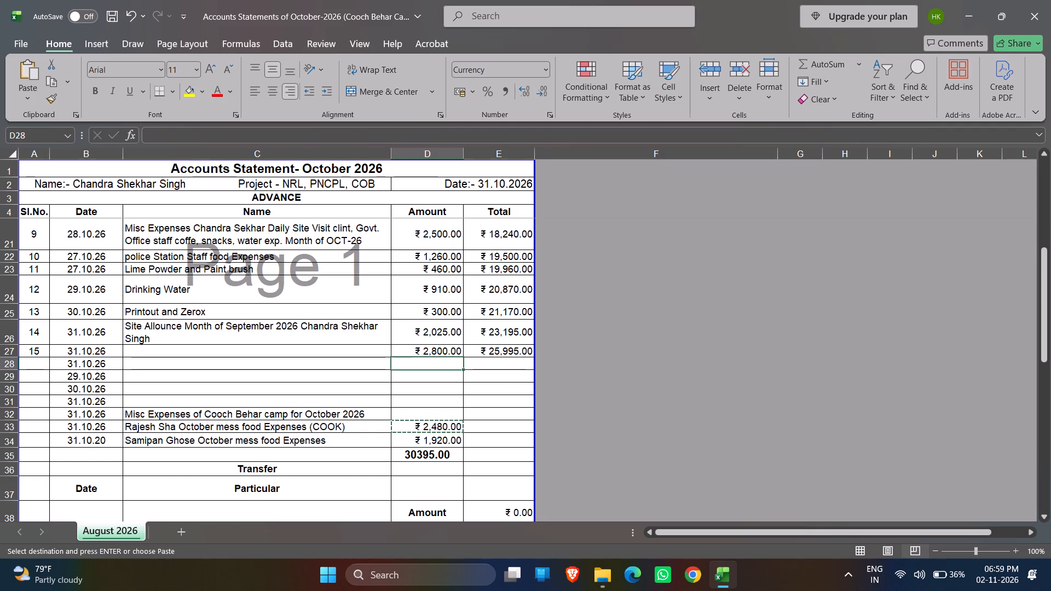
pyautogui.hotkey('ctrl', 'v')
pyautogui.click(439, 444)
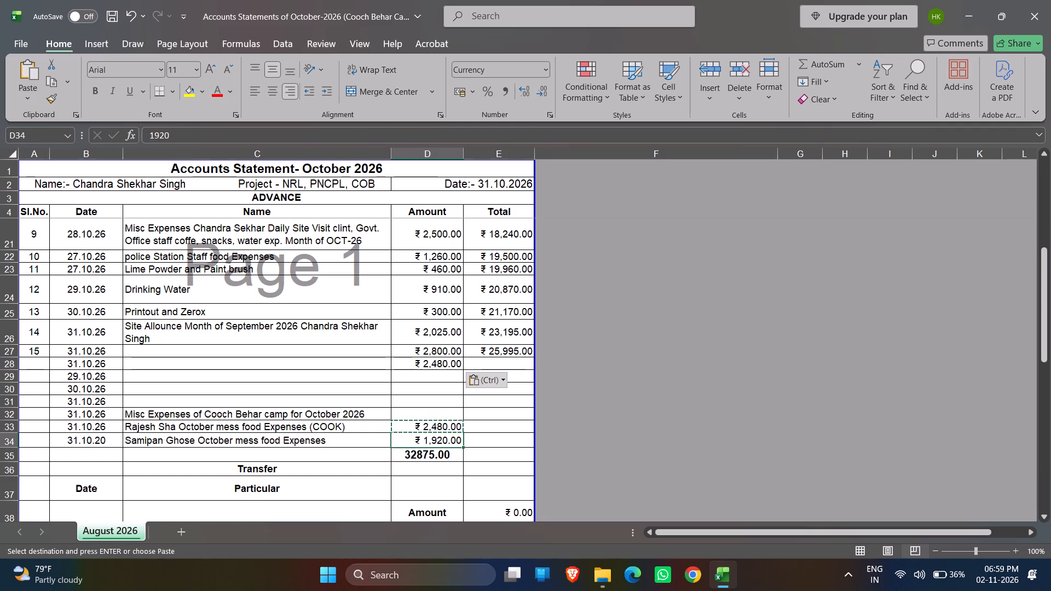
pyautogui.hotkey('ctrl', 'c')
pyautogui.click(439, 375)
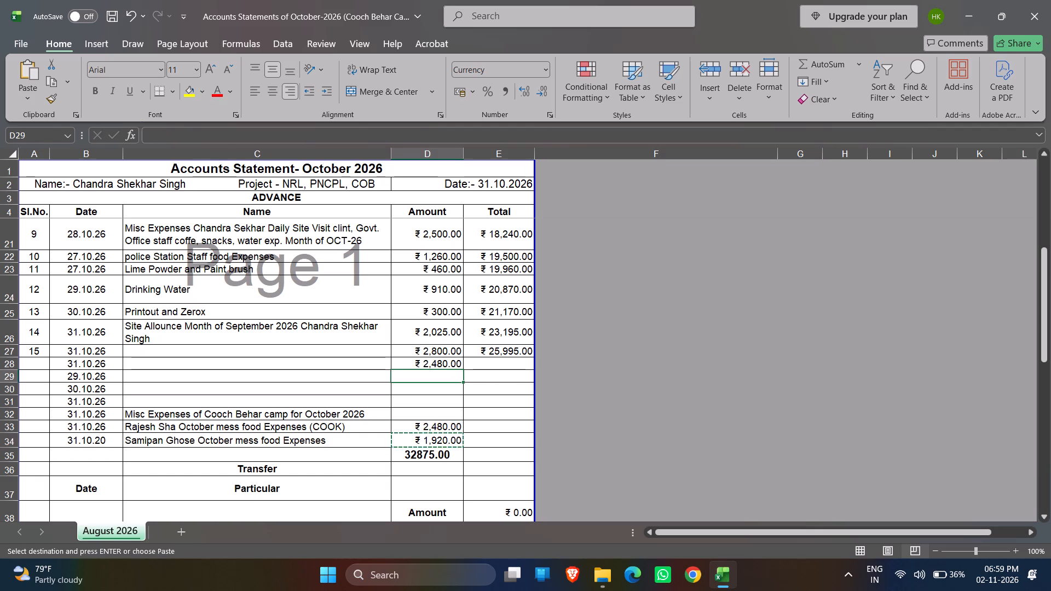
pyautogui.hotkey('ctrl', 'v')
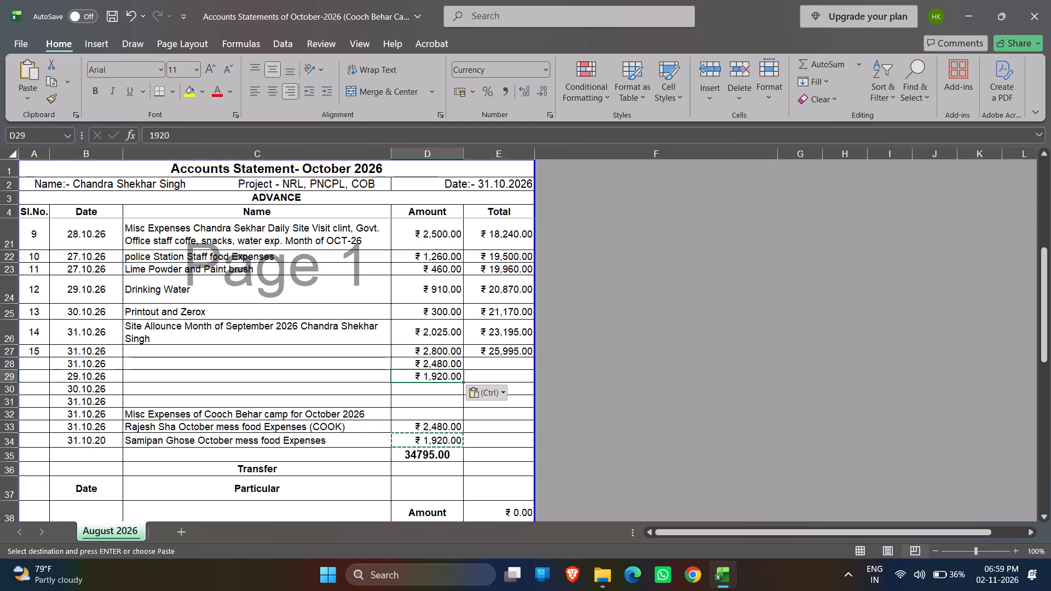
# Clear the already copied mess food amounts from D34 and D33.
pyautogui.click(456, 442)
pyautogui.press('BackSpace')
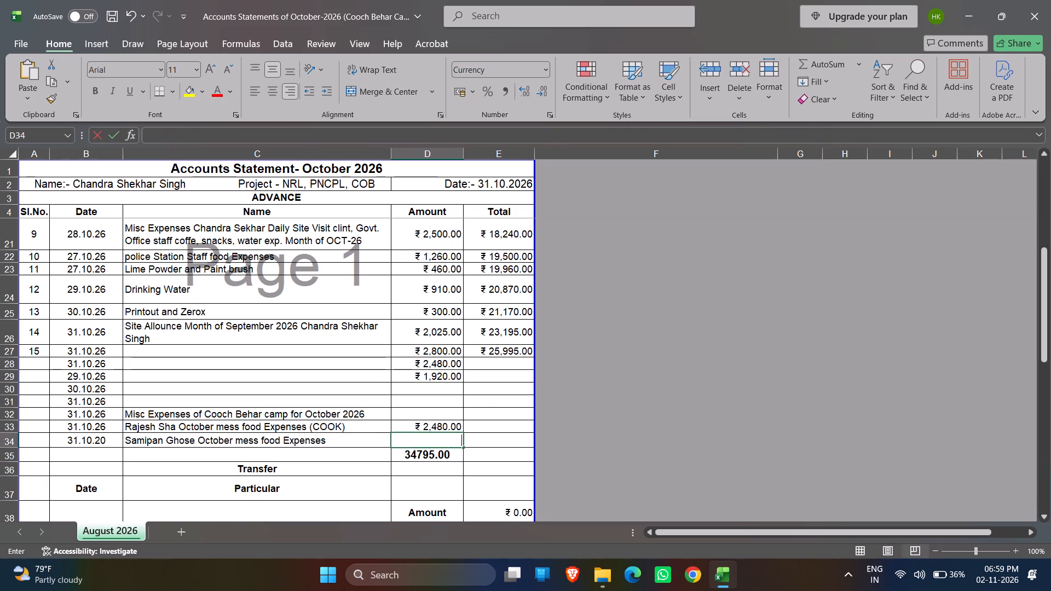
pyautogui.press('Up')
pyautogui.press('BackSpace')
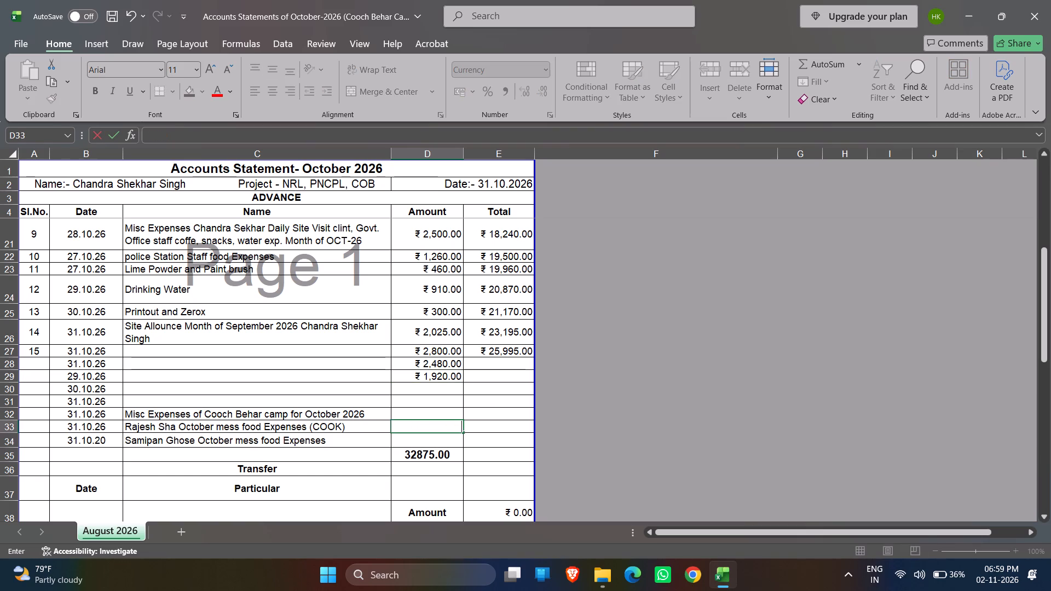
# Copy the description "Misc Expenses of Cooch Behar camp for October 2026" from C32 into C27.
pyautogui.click(350, 414)
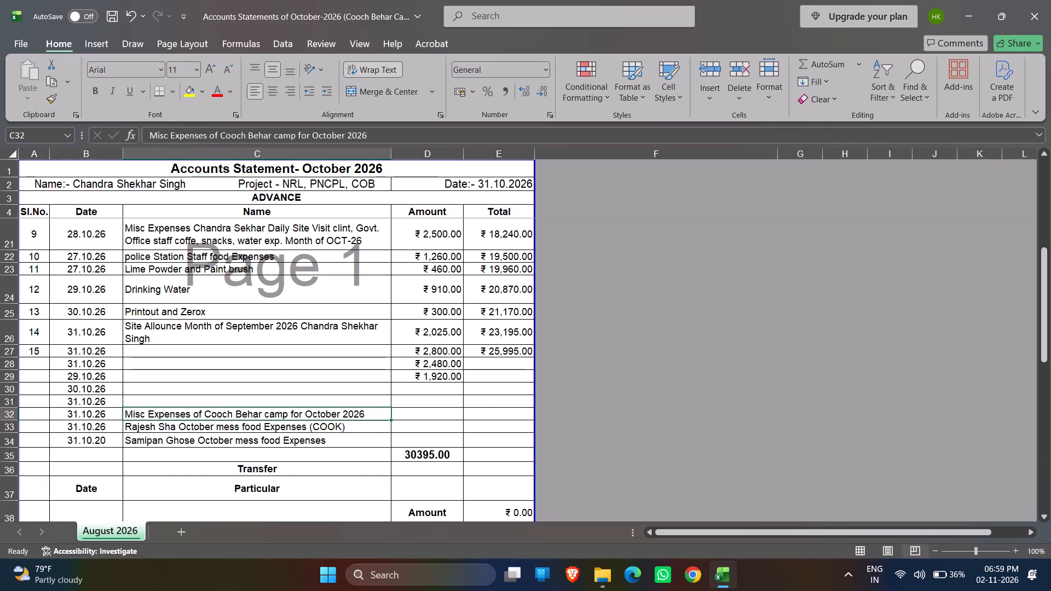
pyautogui.hotkey('ctrl', 'c')
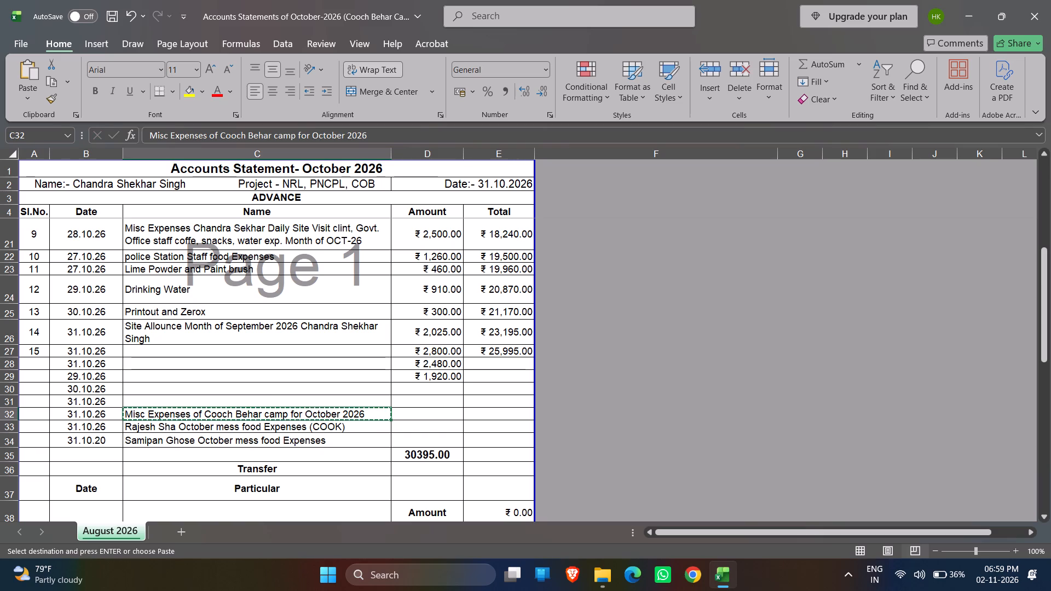
pyautogui.click(201, 349)
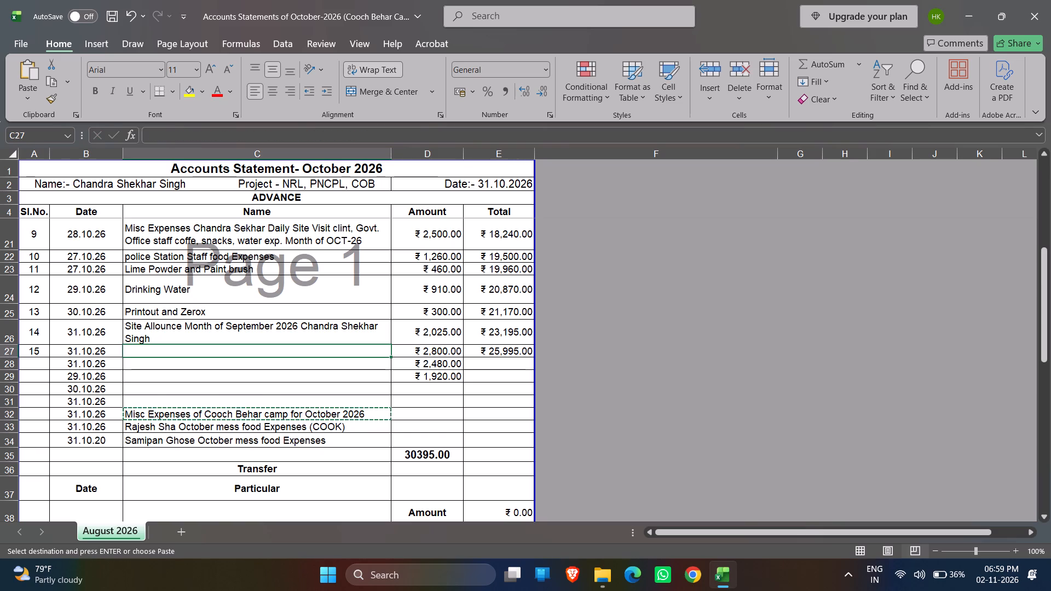
pyautogui.hotkey('ctrl', 'v')
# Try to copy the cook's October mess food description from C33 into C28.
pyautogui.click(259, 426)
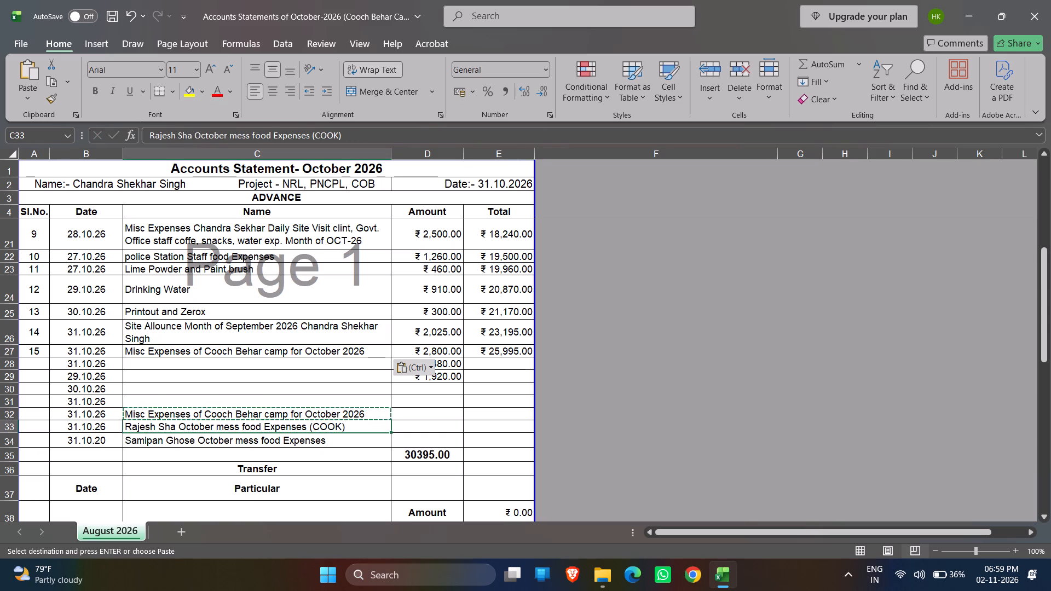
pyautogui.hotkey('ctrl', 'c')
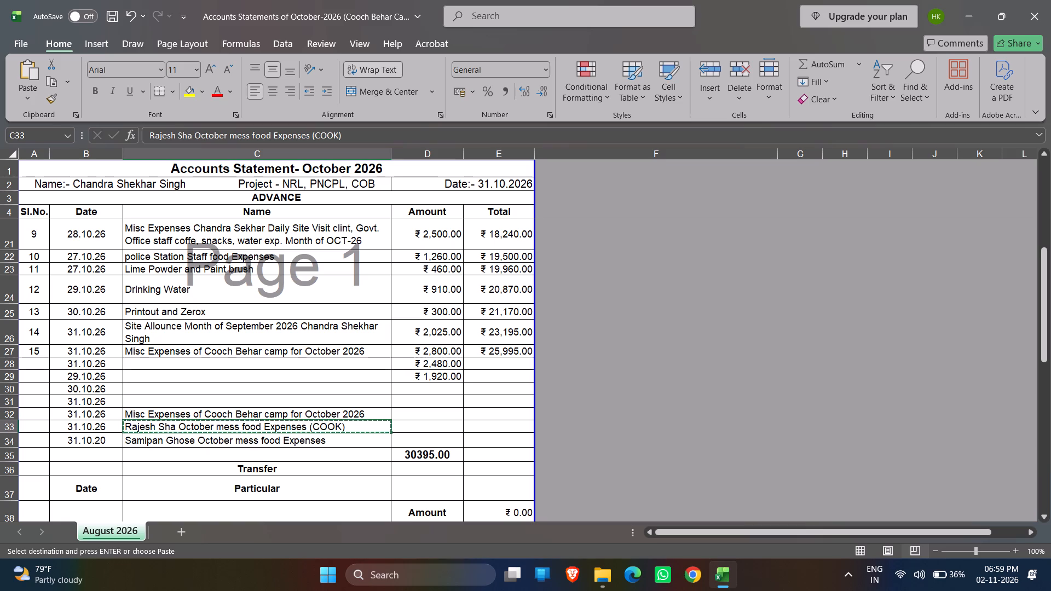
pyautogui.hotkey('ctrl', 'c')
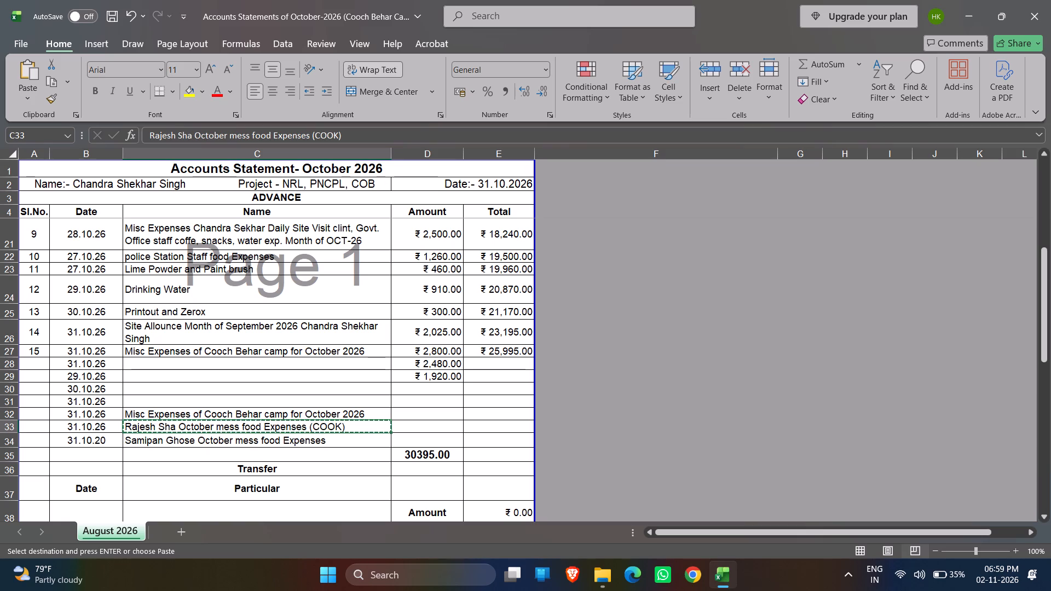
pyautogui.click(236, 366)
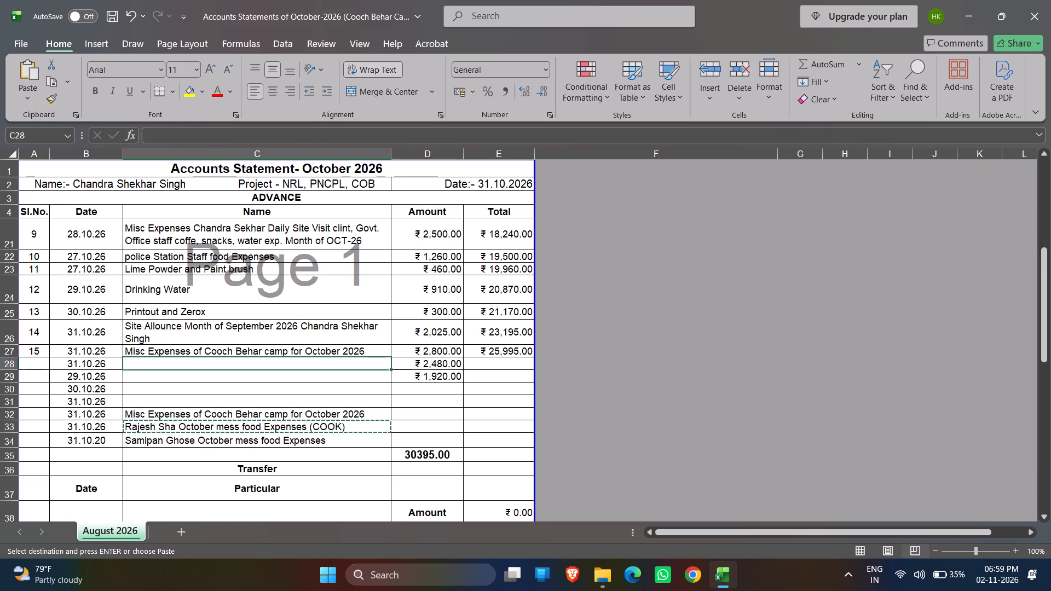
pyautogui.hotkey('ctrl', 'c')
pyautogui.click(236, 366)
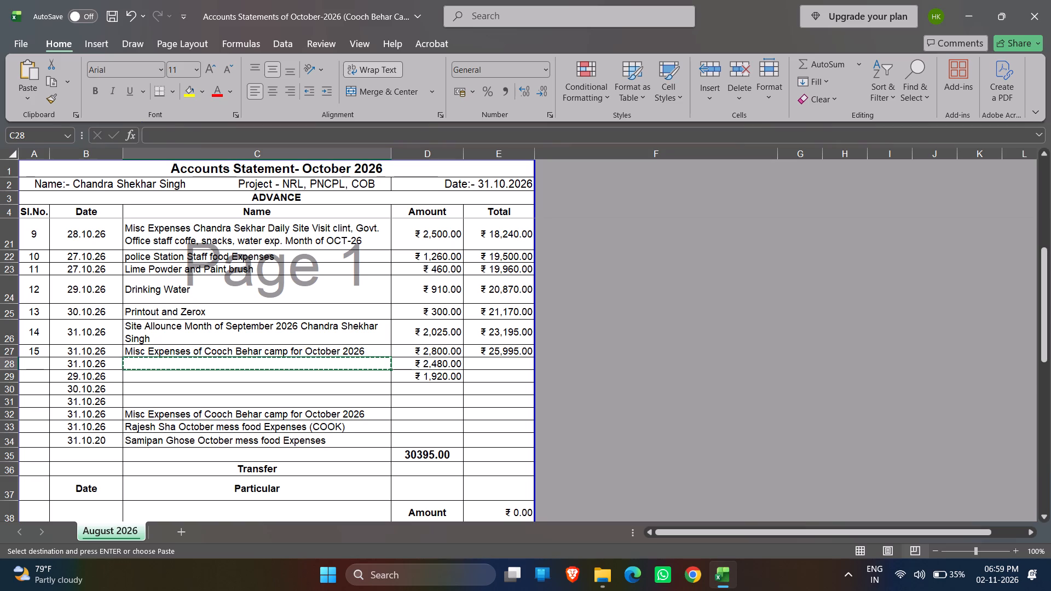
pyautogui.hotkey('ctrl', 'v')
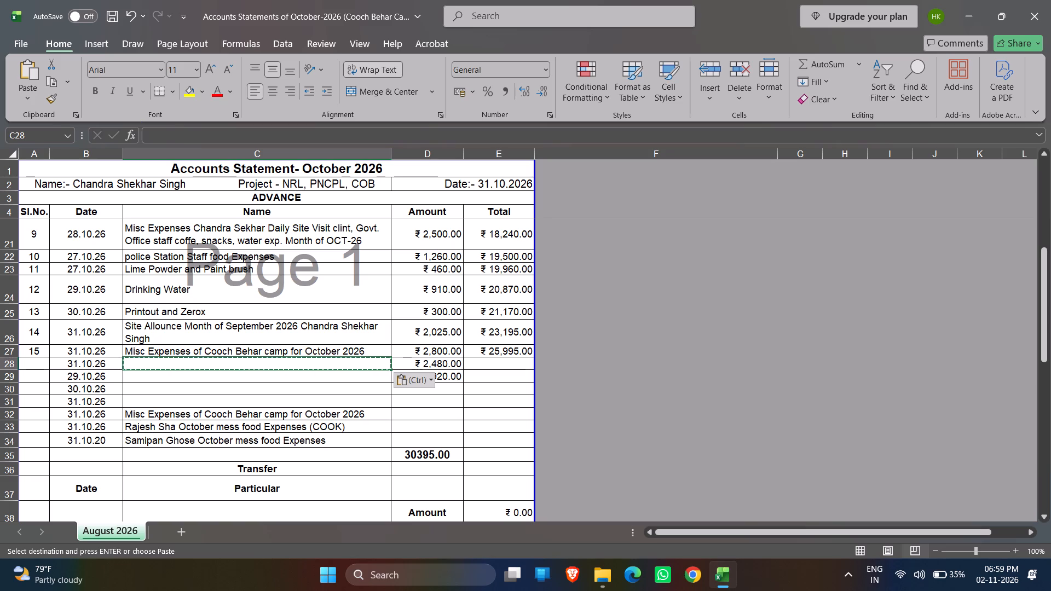
# Copy the cook's October mess food expenses description from C33 into C28.
pyautogui.click(235, 428)
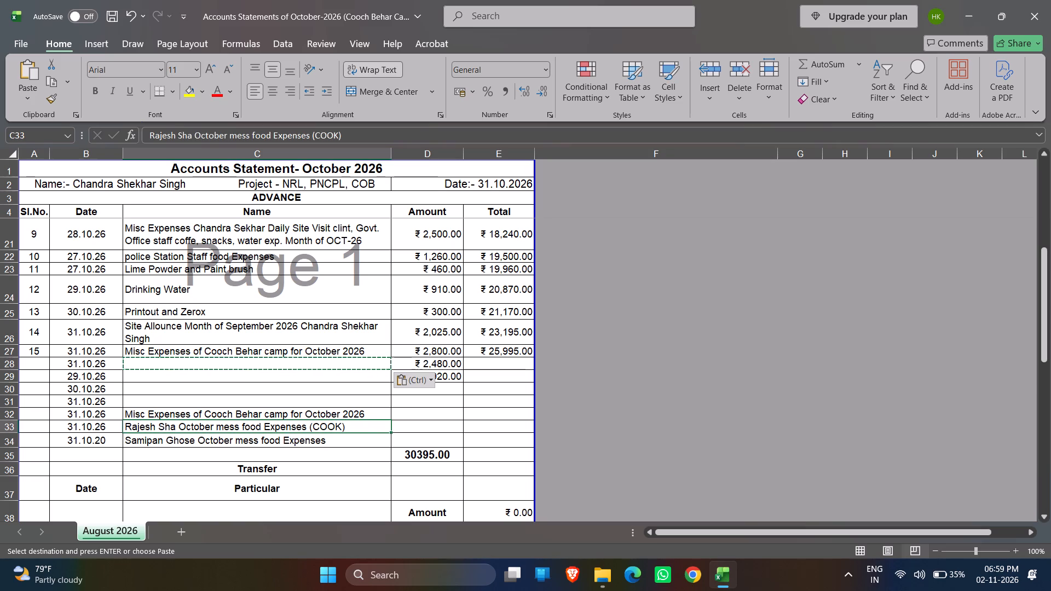
pyautogui.hotkey('ctrl', 'c')
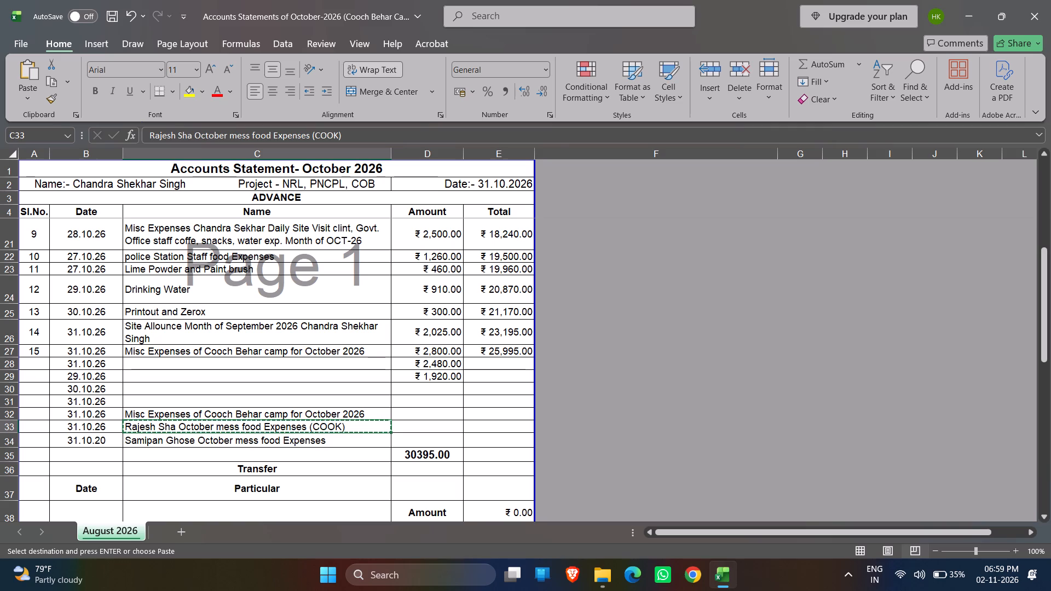
pyautogui.click(217, 364)
pyautogui.hotkey('ctrl', 'v')
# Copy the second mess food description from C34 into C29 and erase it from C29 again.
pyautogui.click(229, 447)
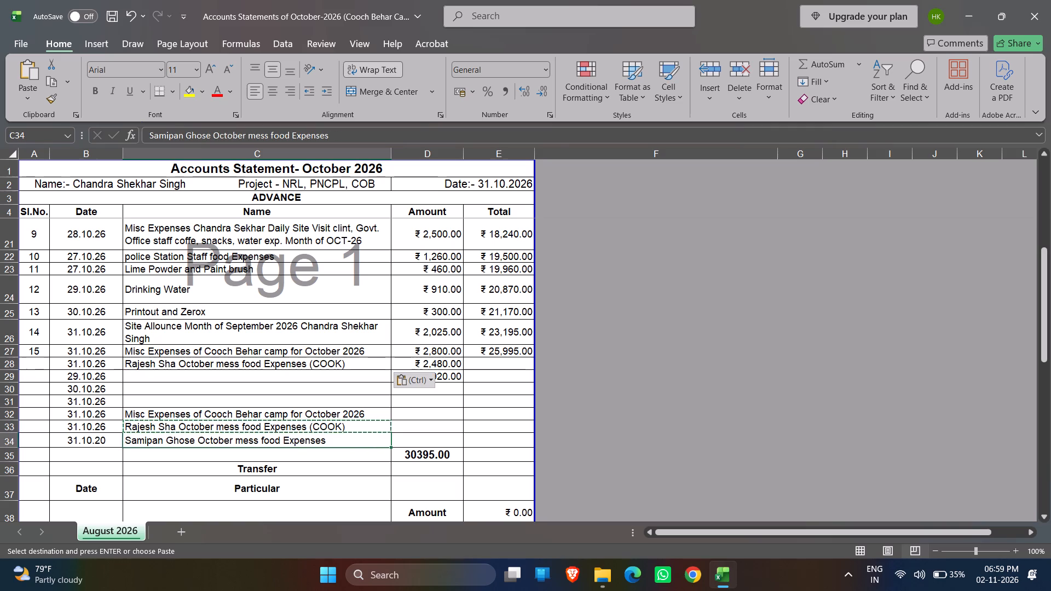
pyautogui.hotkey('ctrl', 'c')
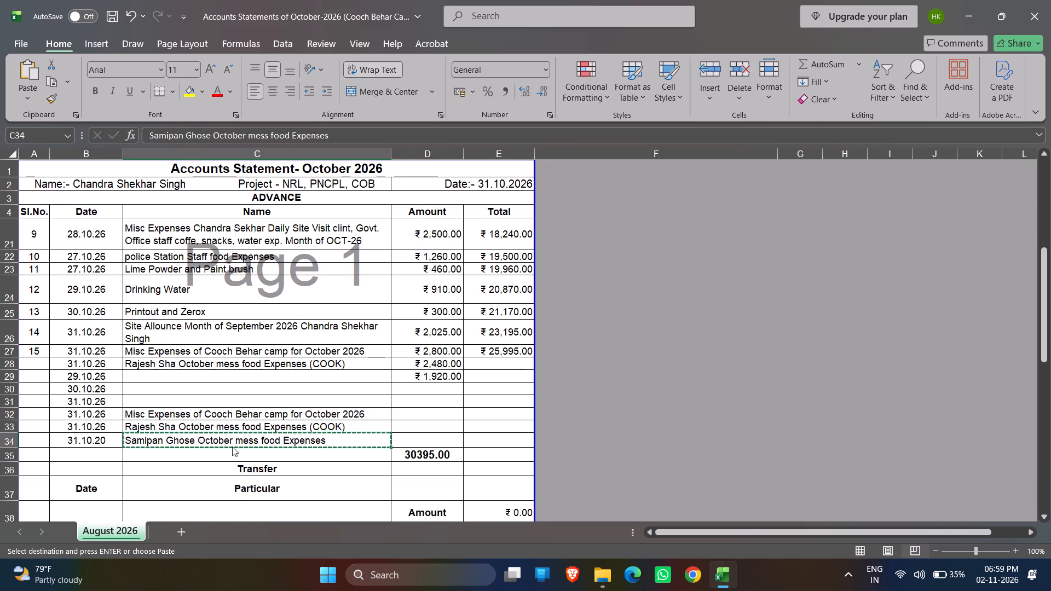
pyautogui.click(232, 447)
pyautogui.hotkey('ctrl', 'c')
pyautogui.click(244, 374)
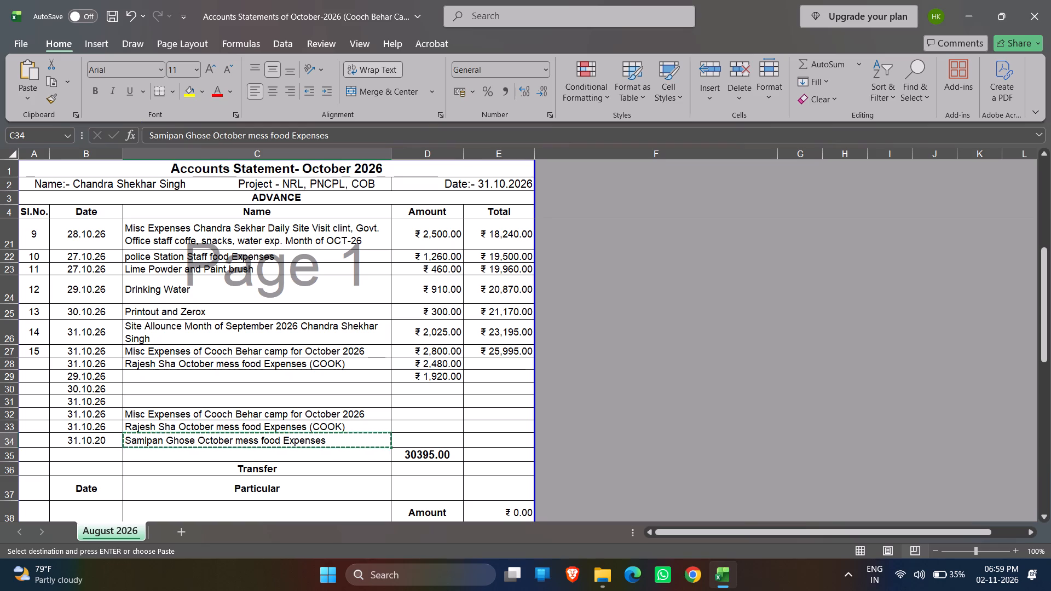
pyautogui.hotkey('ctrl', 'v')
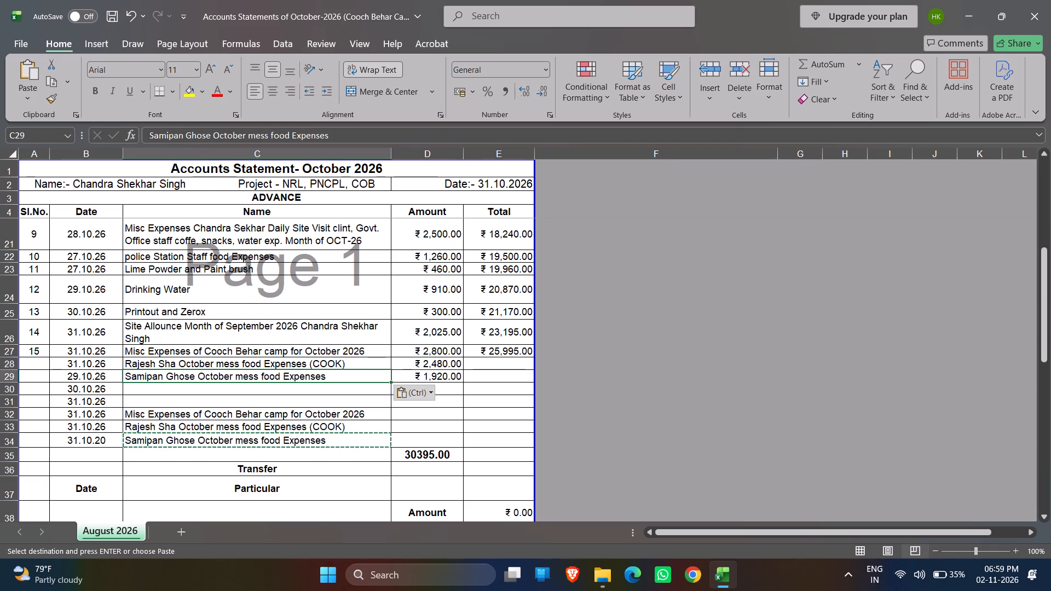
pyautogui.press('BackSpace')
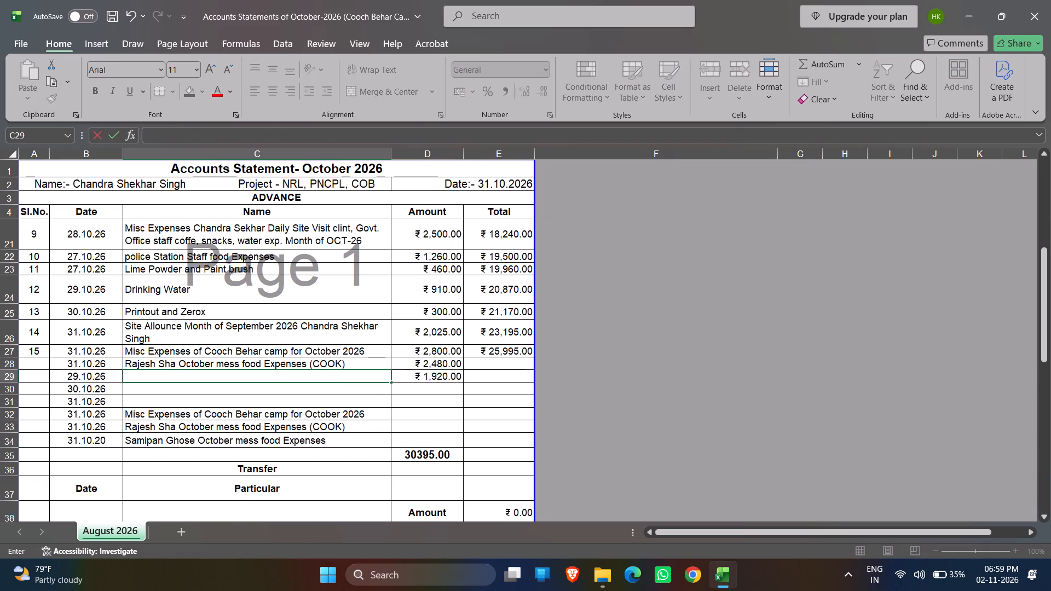
# Copy the other October mess food expenses description from C34 into C29.
pyautogui.click(336, 439)
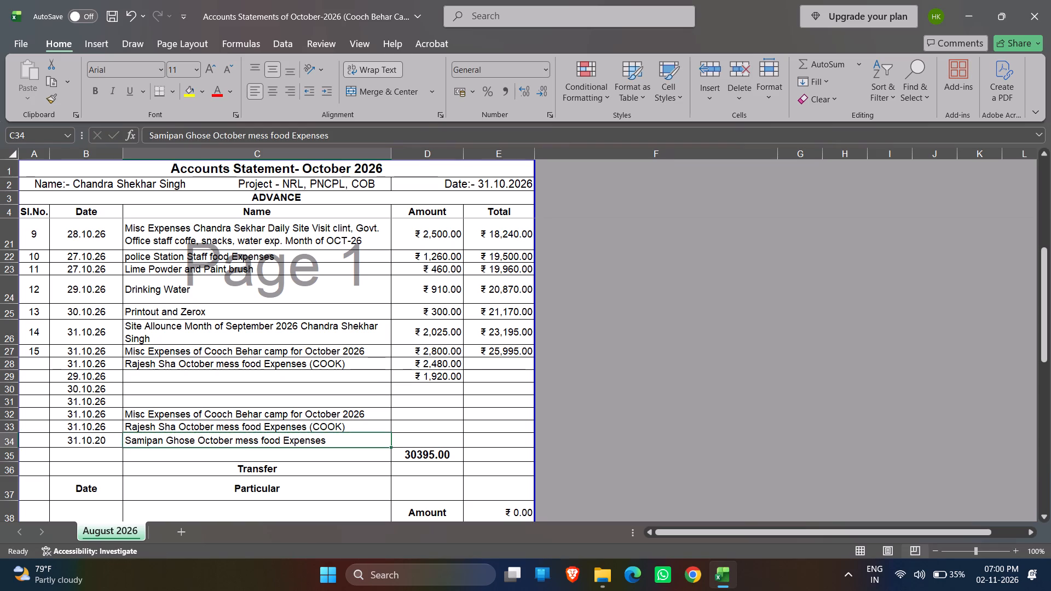
pyautogui.hotkey('ctrl', 'c')
pyautogui.click(323, 372)
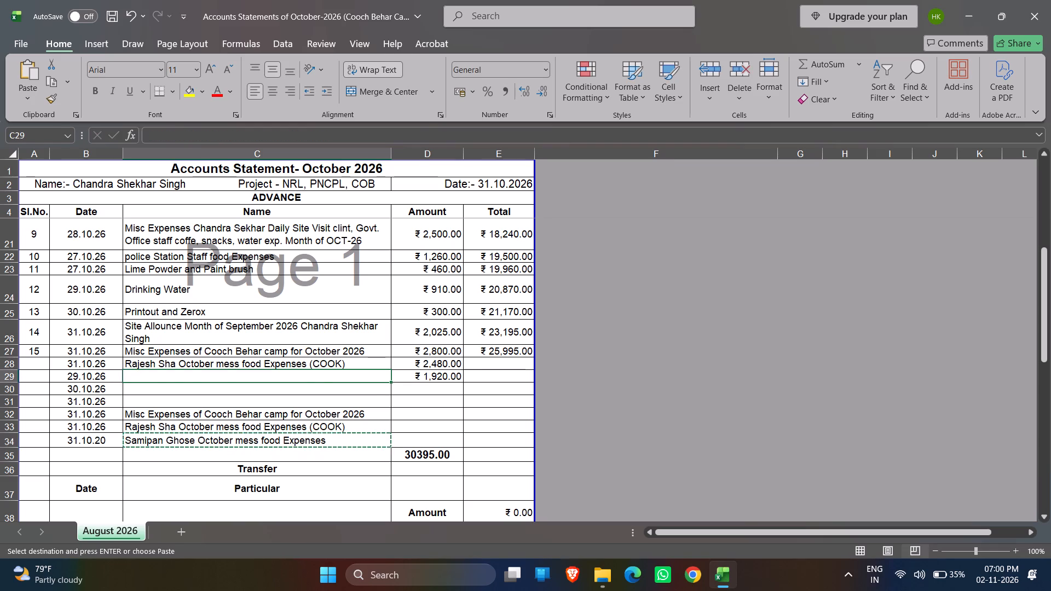
pyautogui.hotkey('ctrl', 'v')
# Clear the already copied mess food and Cooch Behar camp descriptions from C33, C34 and C32.
pyautogui.click(342, 432)
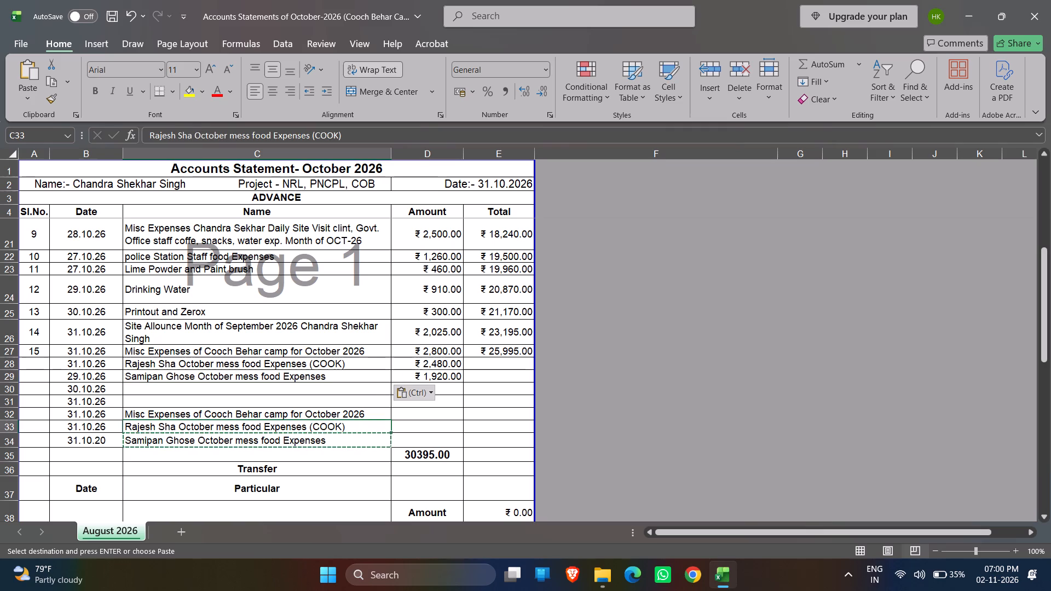
pyautogui.press('BackSpace')
pyautogui.press('Down')
pyautogui.press('BackSpace')
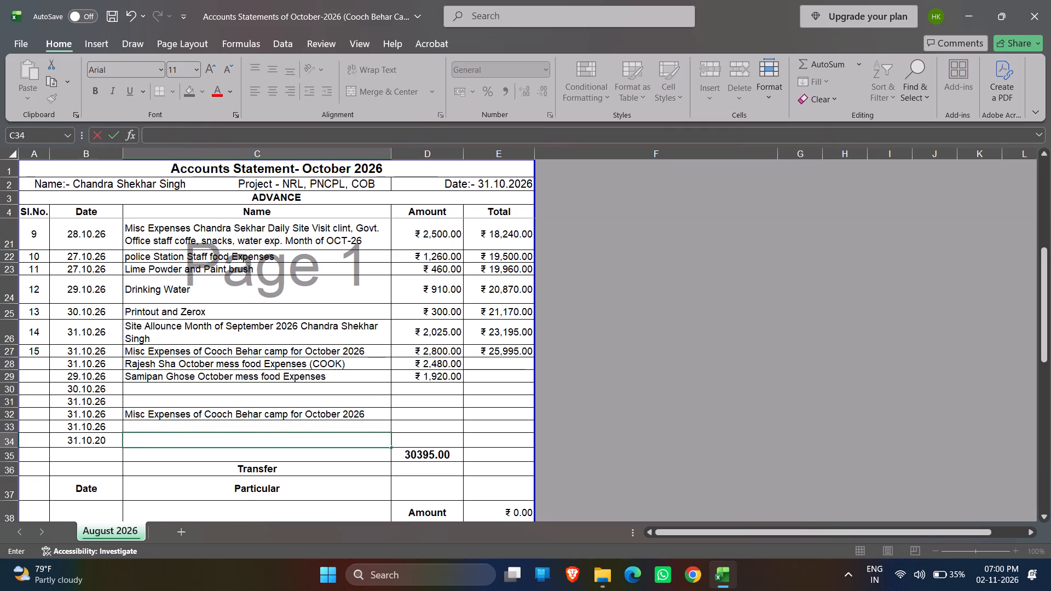
pyautogui.press('Up')
pyautogui.press('Up')
pyautogui.press('BackSpace')
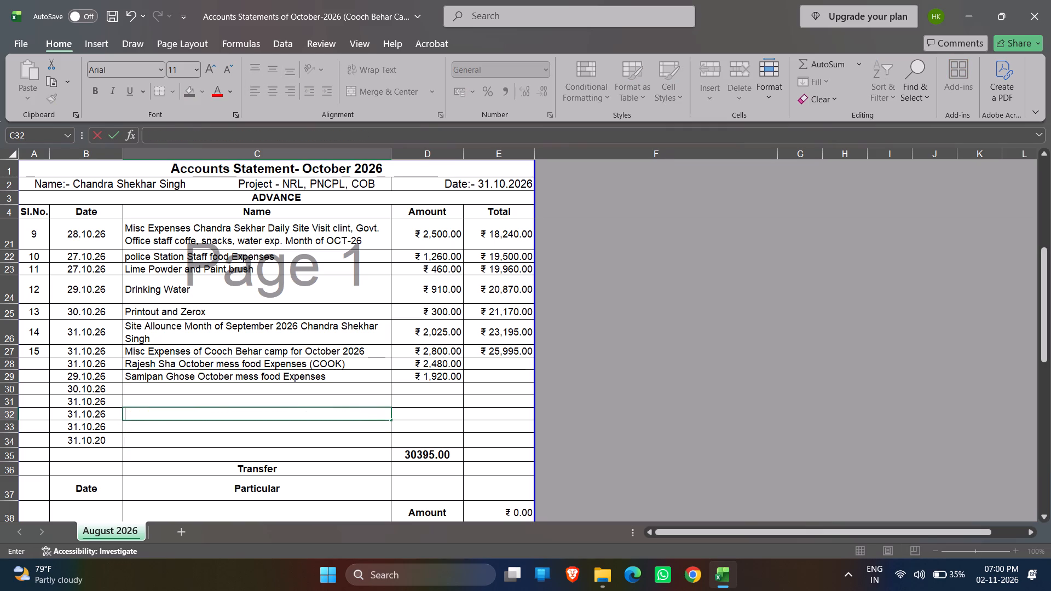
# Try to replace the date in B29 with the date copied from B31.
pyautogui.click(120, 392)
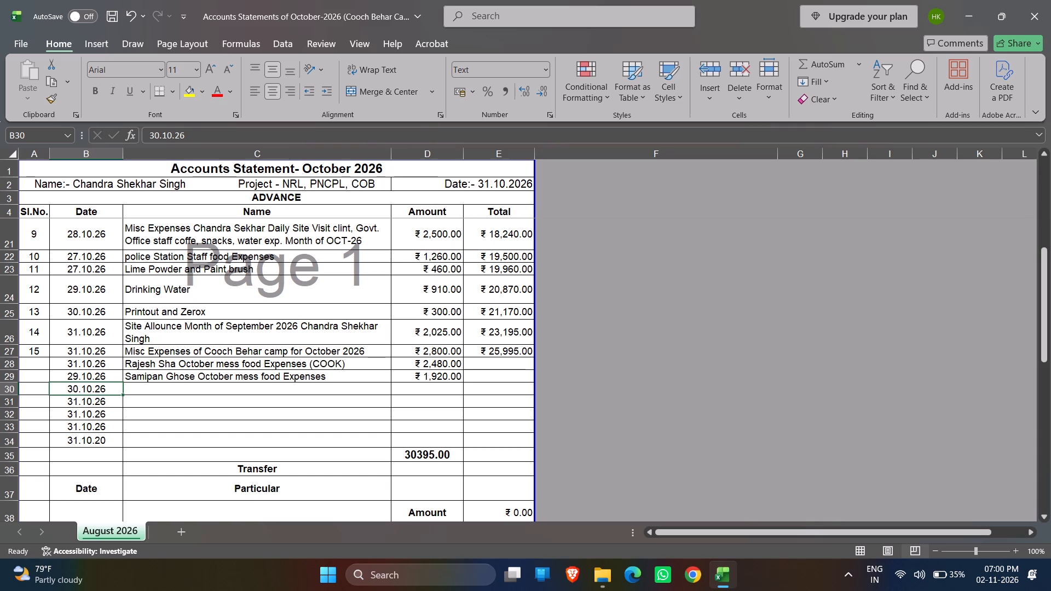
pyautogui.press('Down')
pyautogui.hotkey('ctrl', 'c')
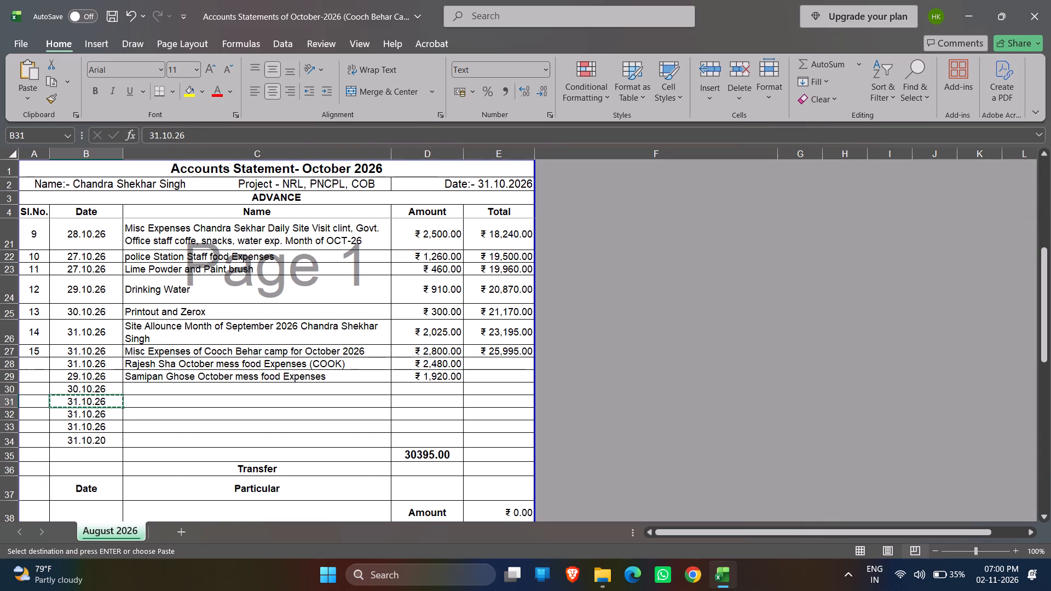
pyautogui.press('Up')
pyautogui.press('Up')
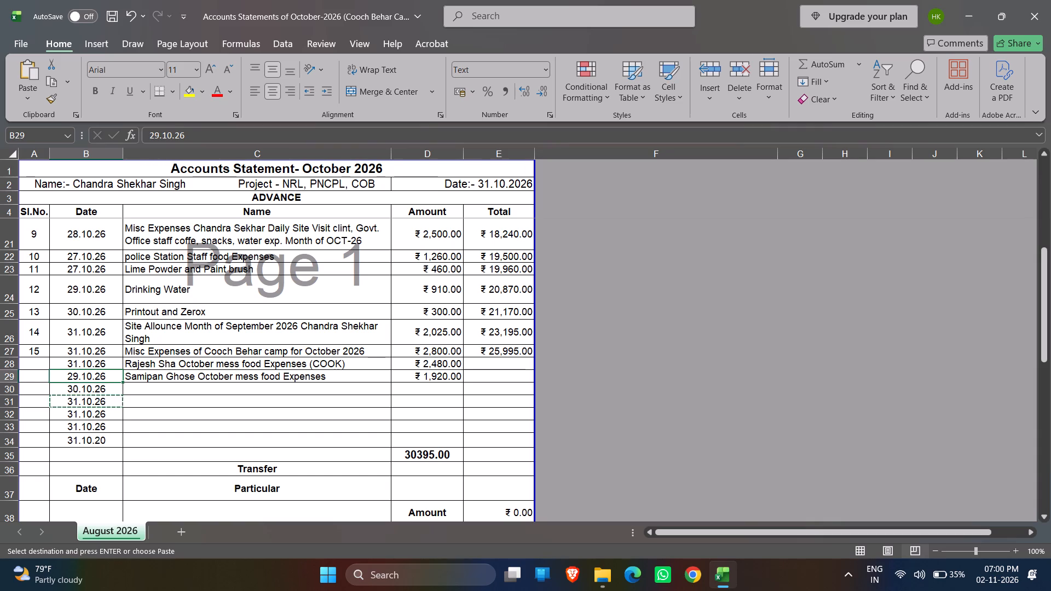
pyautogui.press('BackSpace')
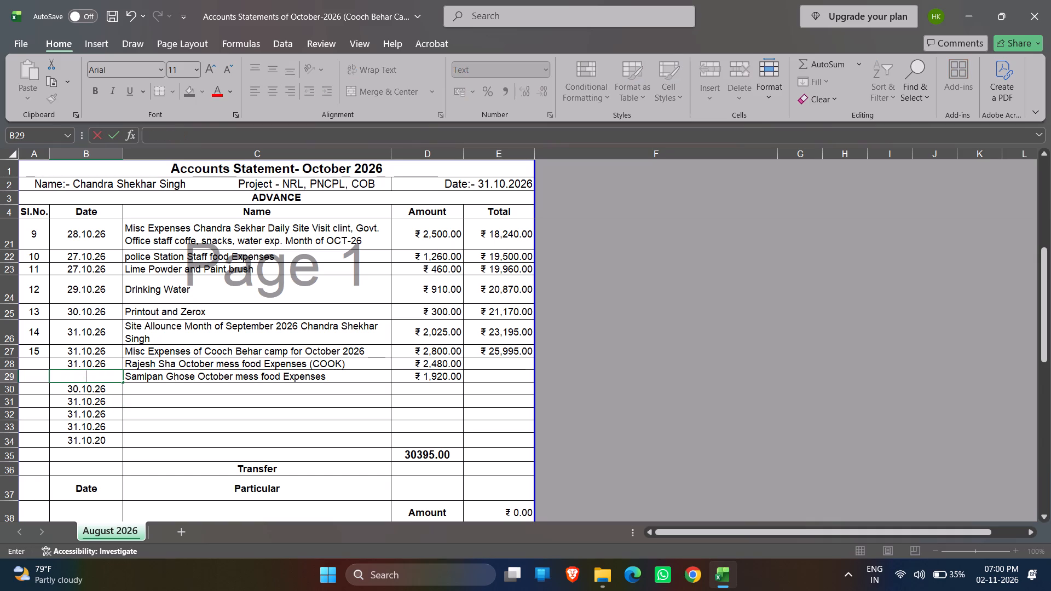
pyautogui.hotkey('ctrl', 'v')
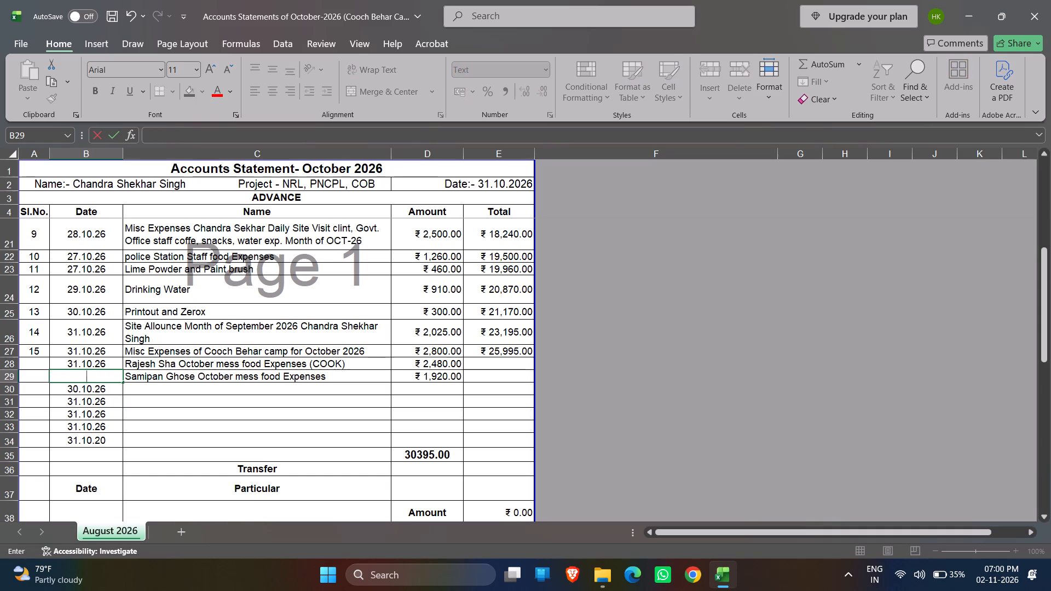
# Copy the date 31.10.26 from B31 into B29.
pyautogui.click(85, 397)
pyautogui.hotkey('ctrl', 'c')
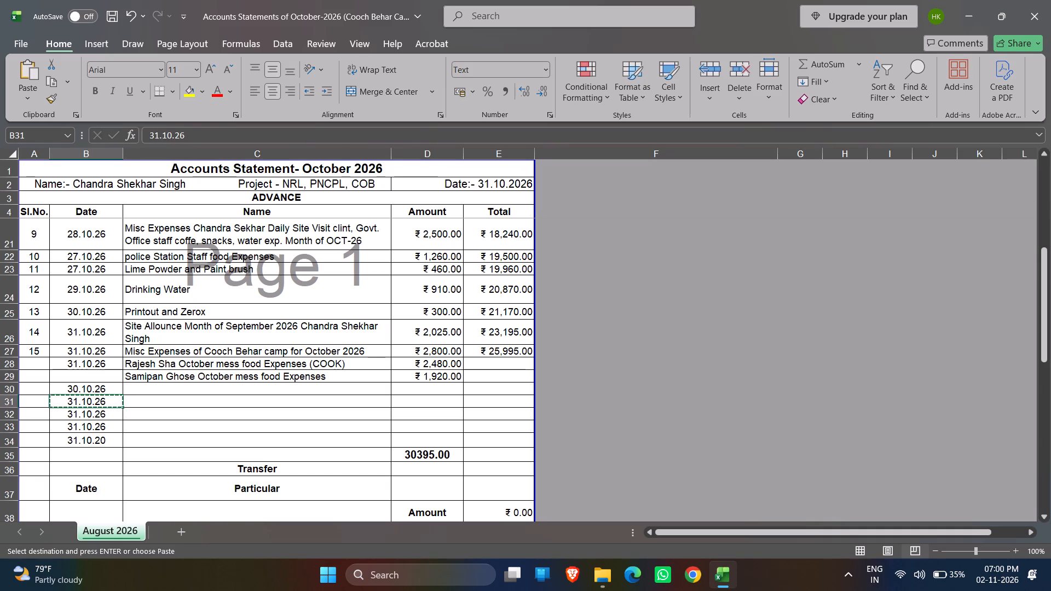
pyautogui.click(74, 373)
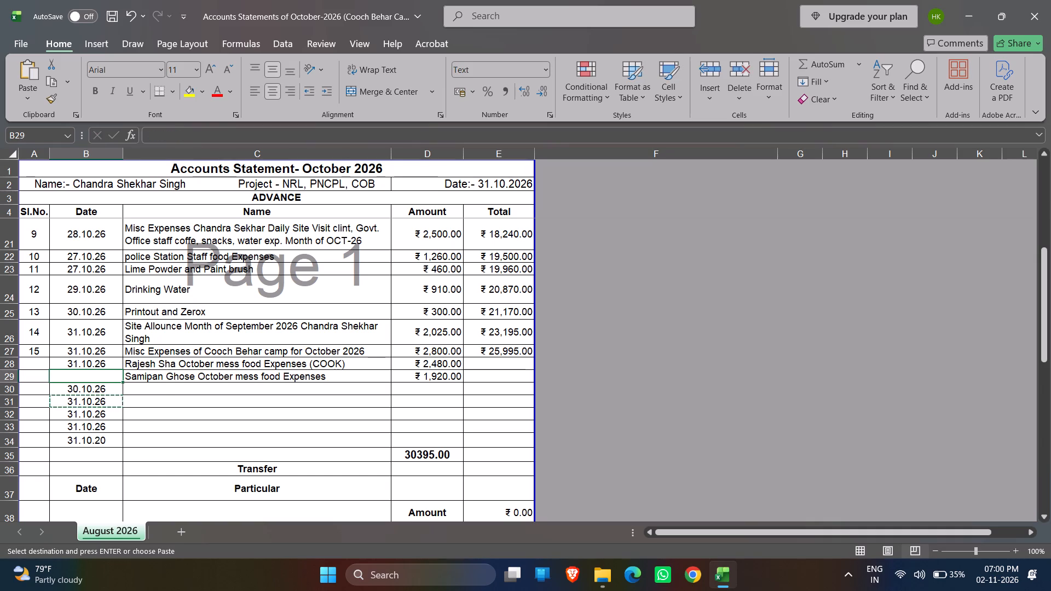
pyautogui.hotkey('ctrl', 'v')
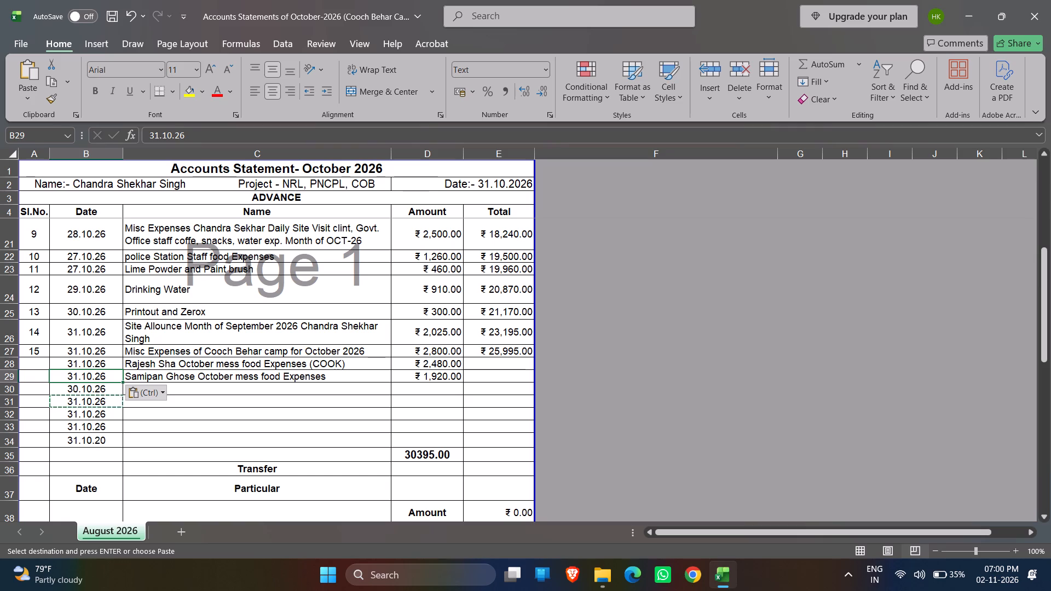
# Clear the leftover dates from B31, B32, B33, B34 and B30.
pyautogui.click(96, 396)
pyautogui.press('BackSpace')
pyautogui.press('Down')
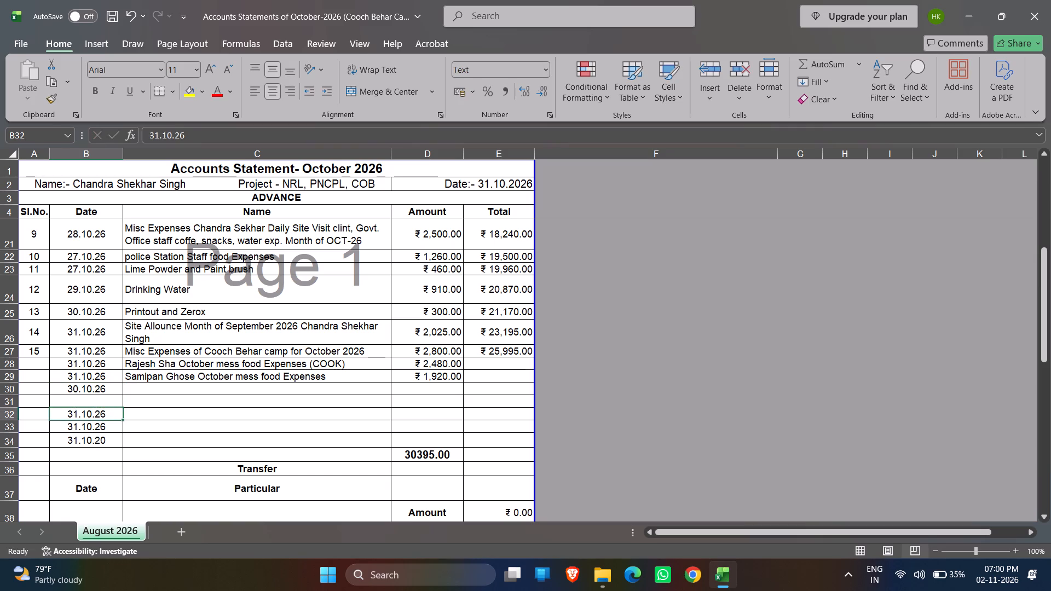
pyautogui.press('BackSpace')
pyautogui.press('Down')
pyautogui.press('BackSpace')
pyautogui.press('Down')
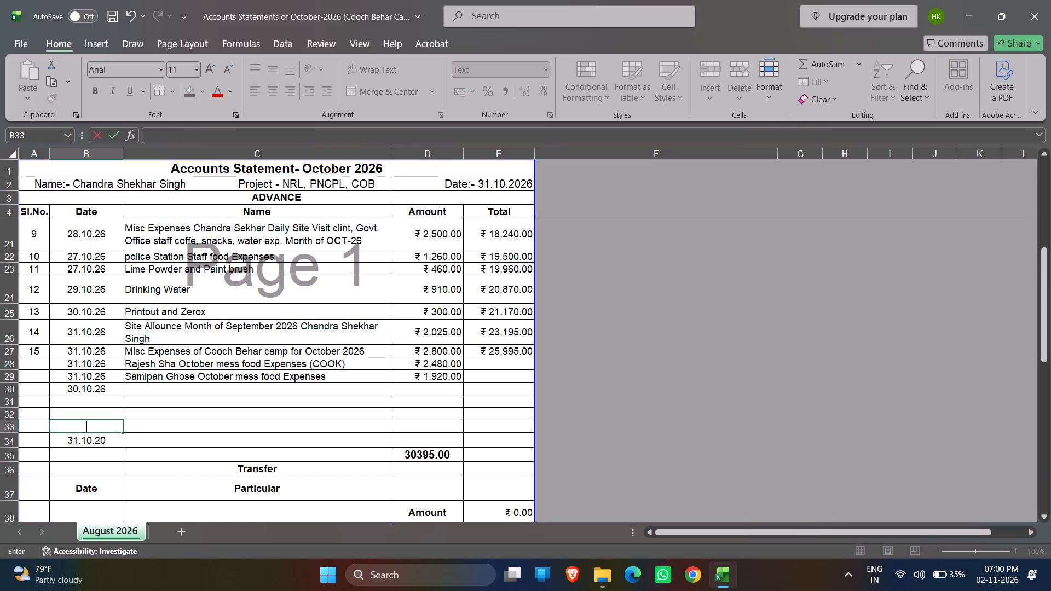
pyautogui.press('BackSpace')
pyautogui.press('Up')
pyautogui.press('Up')
pyautogui.press('Up')
pyautogui.press('Up')
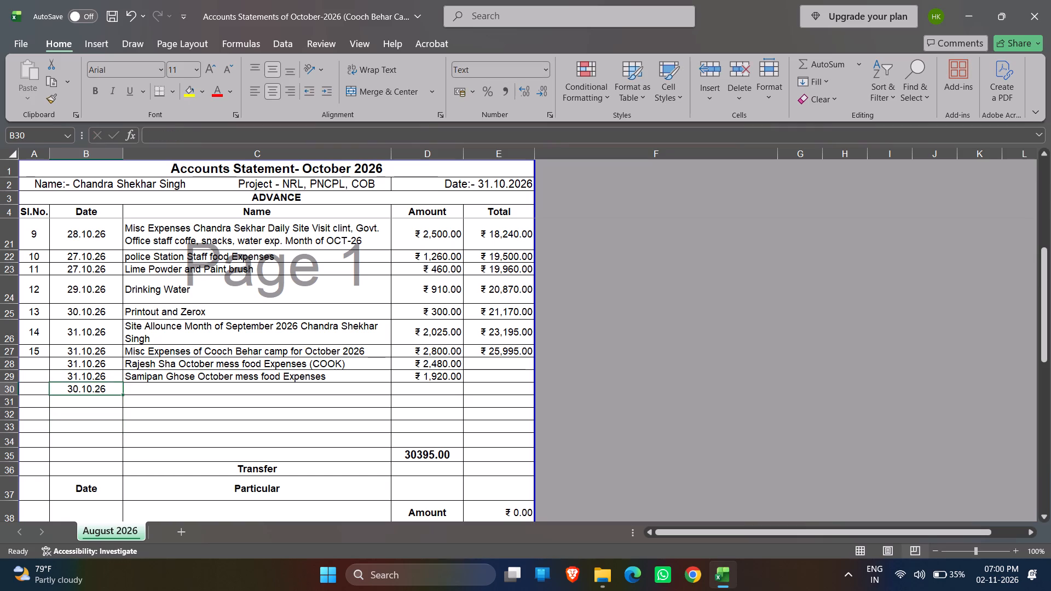
pyautogui.press('BackSpace')
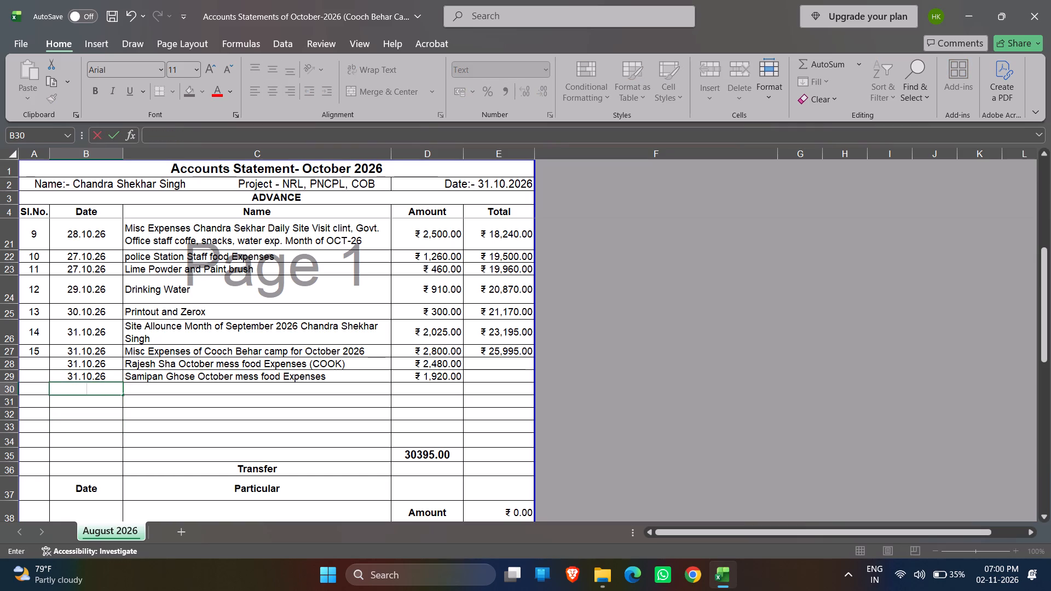
# Enter the serial numbers 17 in A29 and 16 in A28 for the two mess food rows.
pyautogui.click(30, 370)
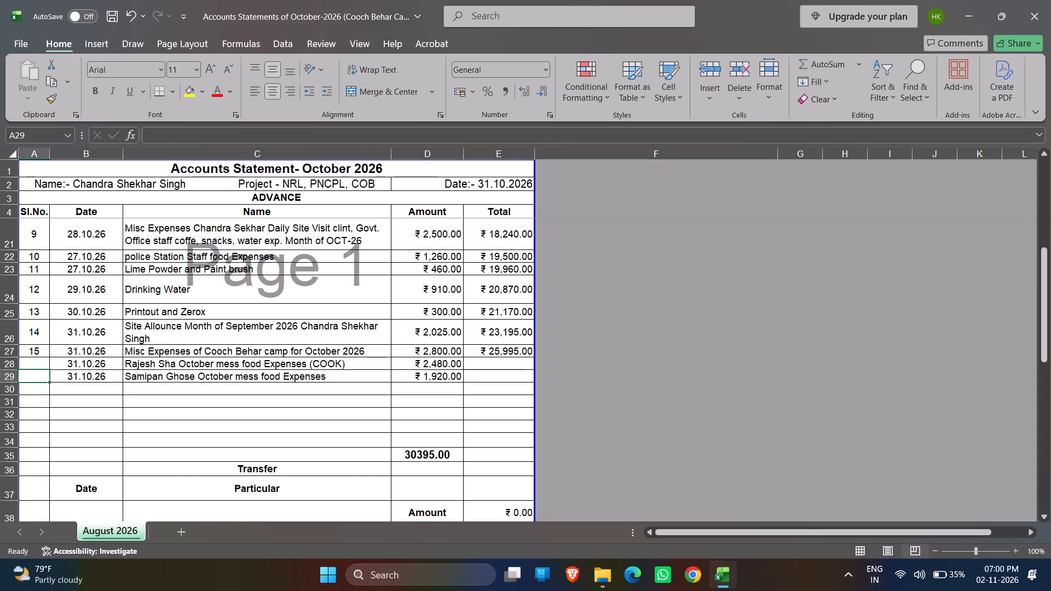
pyautogui.write('17')
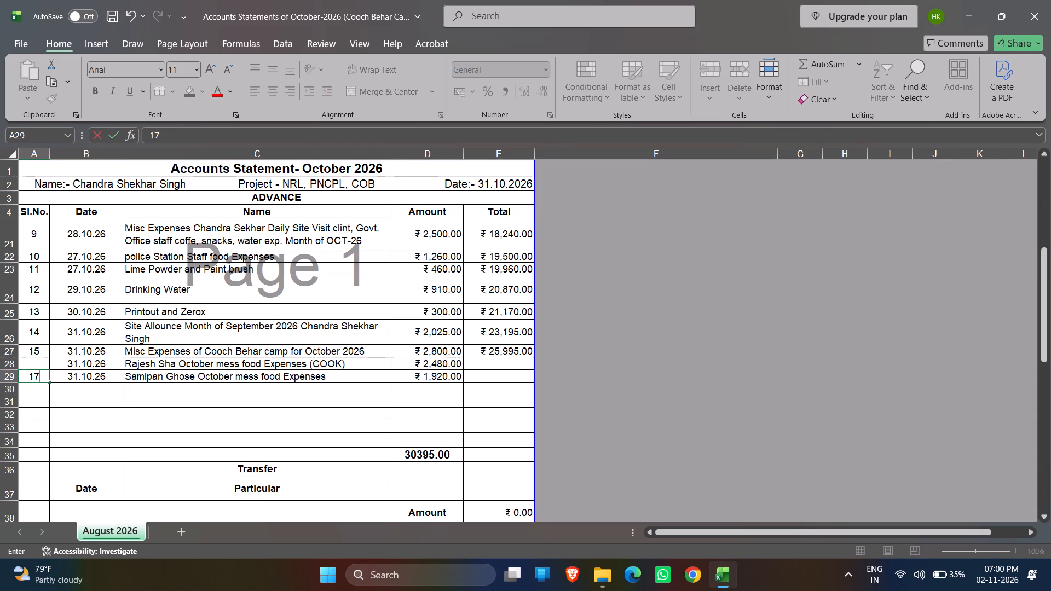
pyautogui.press('Up')
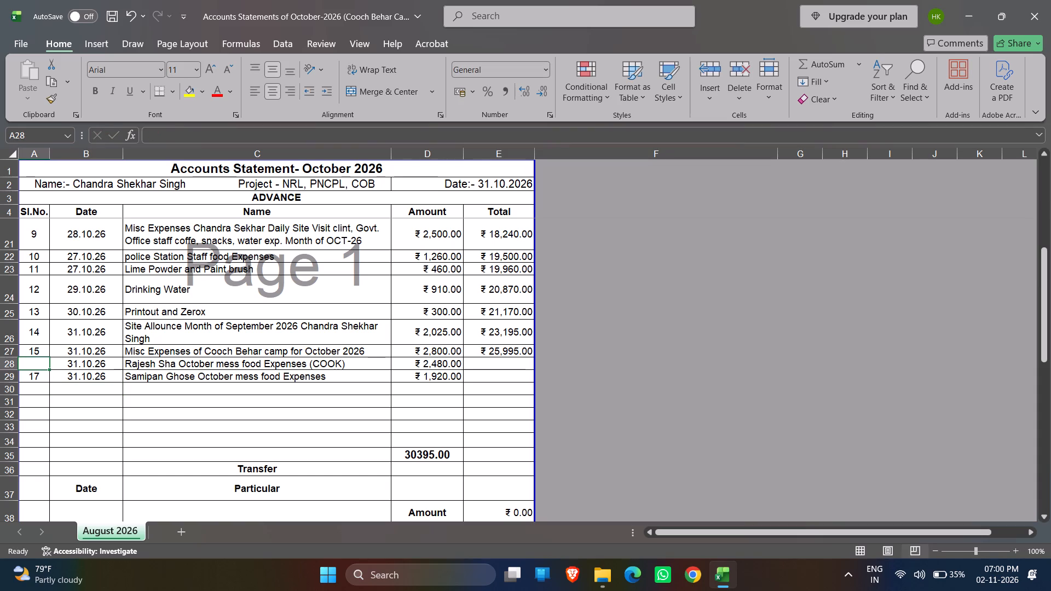
pyautogui.write('16')
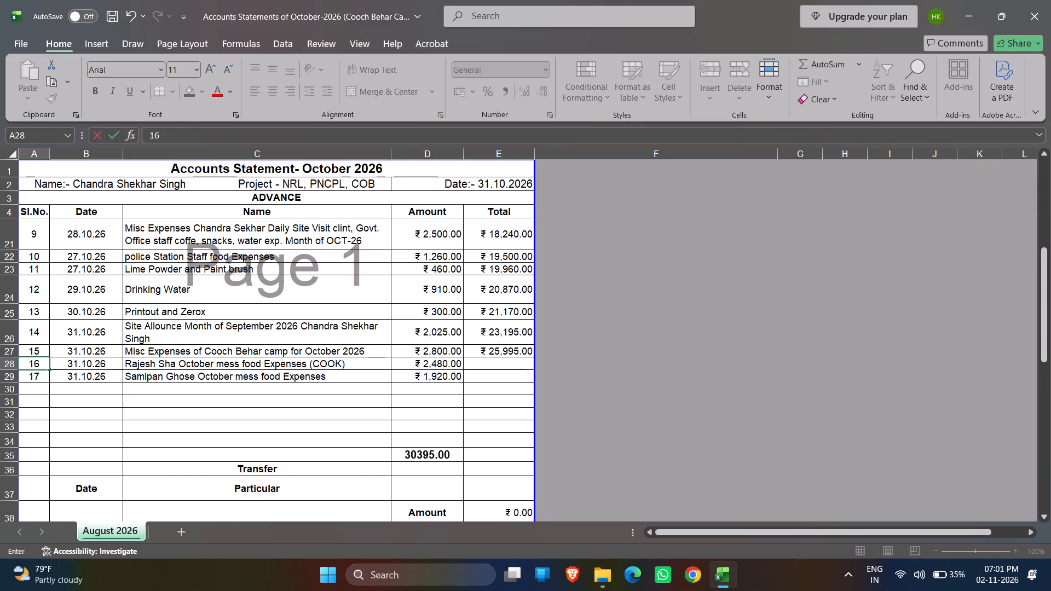
pyautogui.click(234, 379)
pyautogui.click(395, 305)
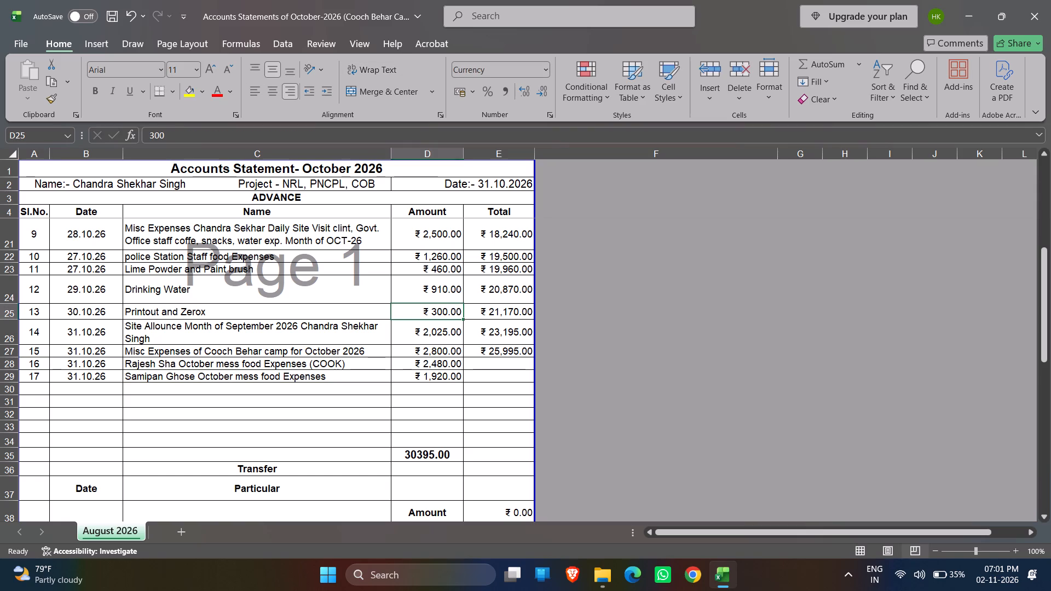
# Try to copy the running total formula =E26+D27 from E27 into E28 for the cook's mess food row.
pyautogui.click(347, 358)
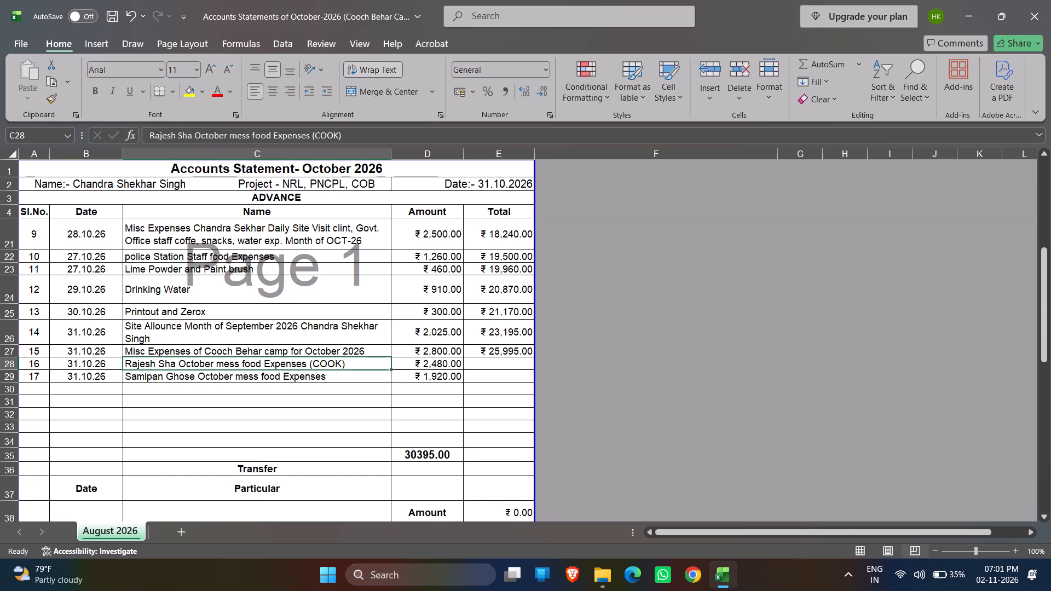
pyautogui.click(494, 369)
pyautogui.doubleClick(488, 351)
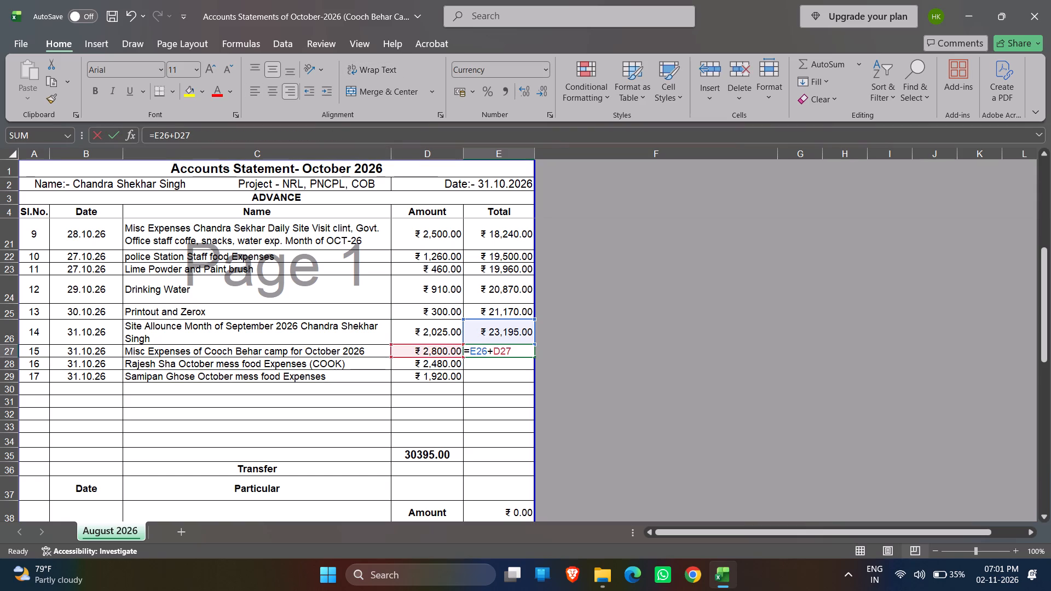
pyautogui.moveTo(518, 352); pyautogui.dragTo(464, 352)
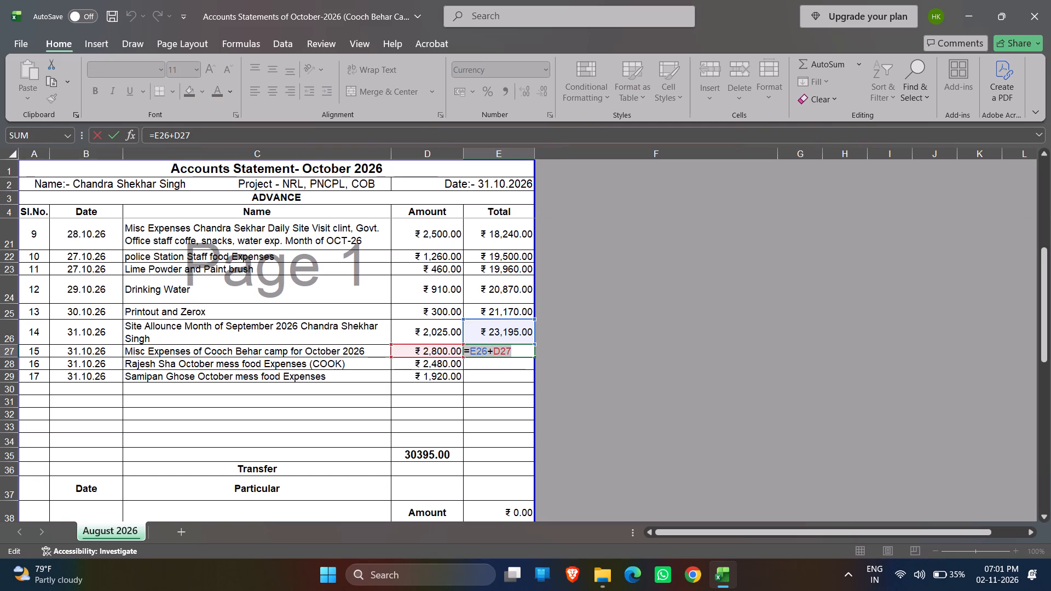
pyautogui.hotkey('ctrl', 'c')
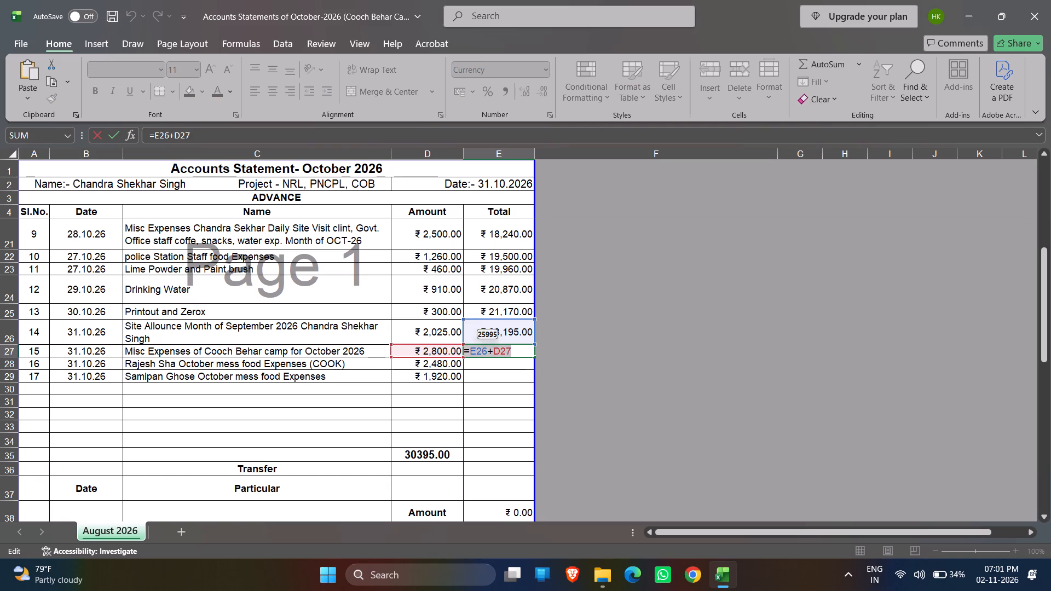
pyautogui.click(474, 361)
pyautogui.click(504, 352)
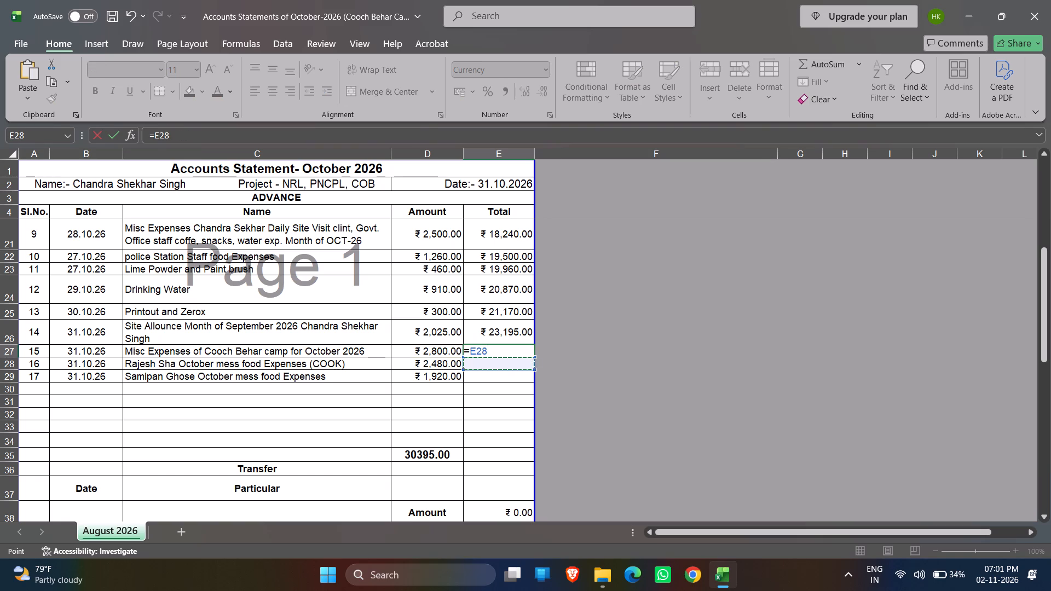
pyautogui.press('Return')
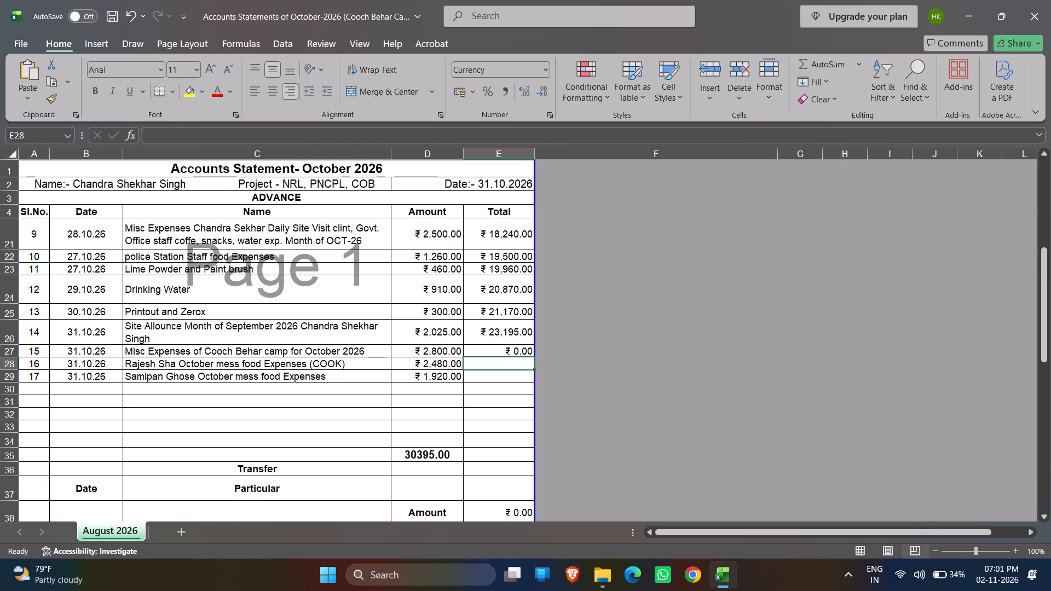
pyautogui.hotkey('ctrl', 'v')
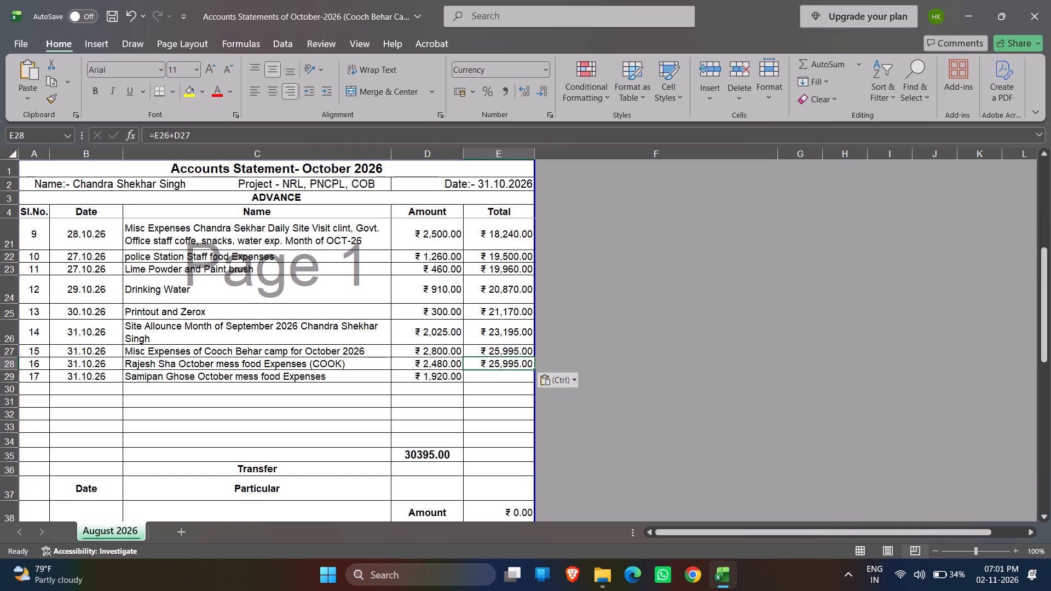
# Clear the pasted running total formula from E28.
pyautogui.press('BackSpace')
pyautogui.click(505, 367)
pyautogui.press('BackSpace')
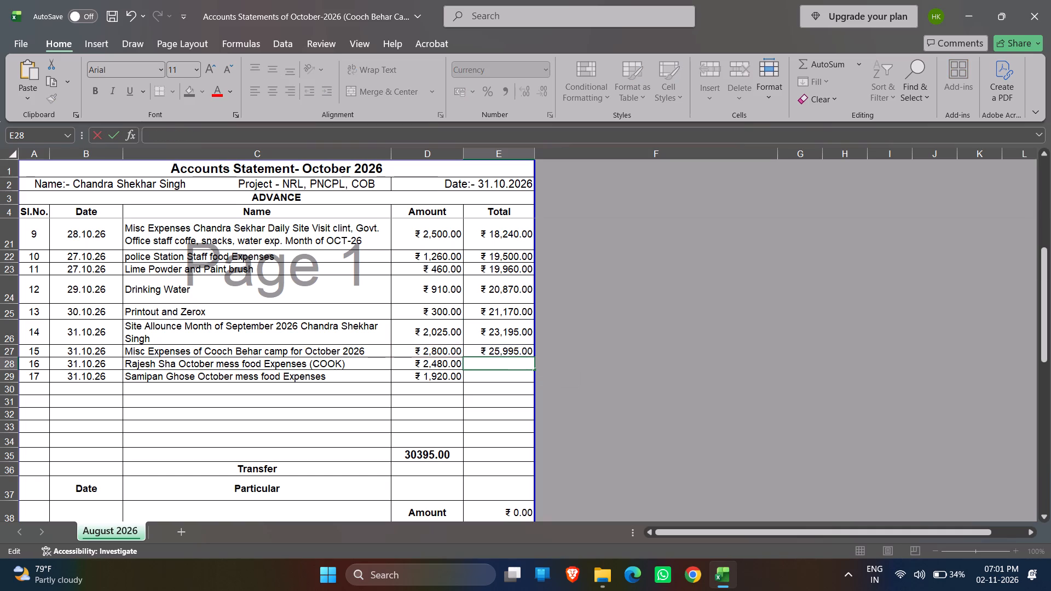
# Clear the running total formula from E27 in the Misc Expenses of Cooch Behar camp row.
pyautogui.click(450, 351)
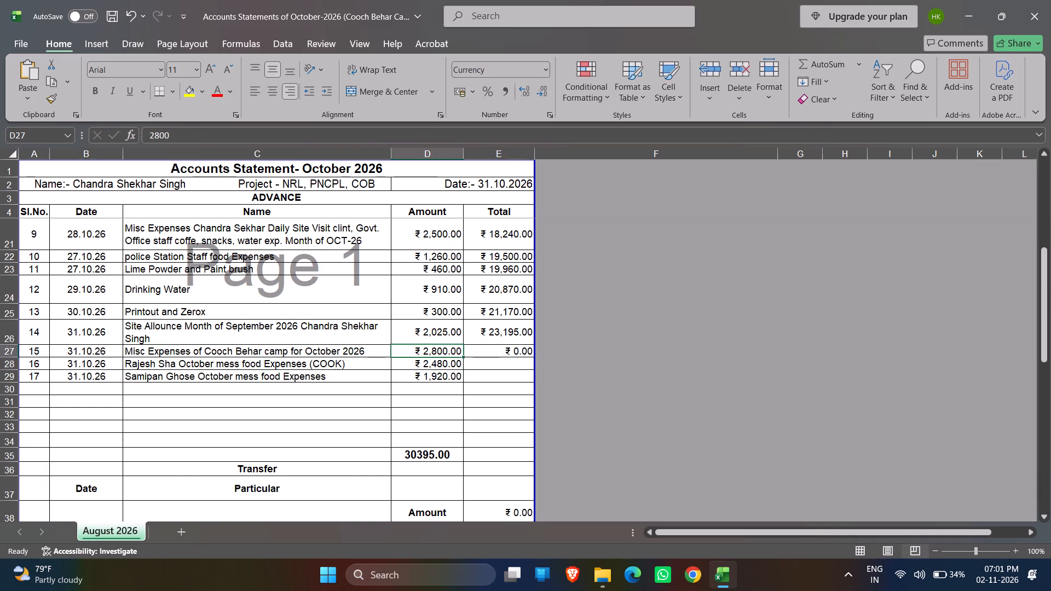
pyautogui.click(480, 351)
pyautogui.click(491, 369)
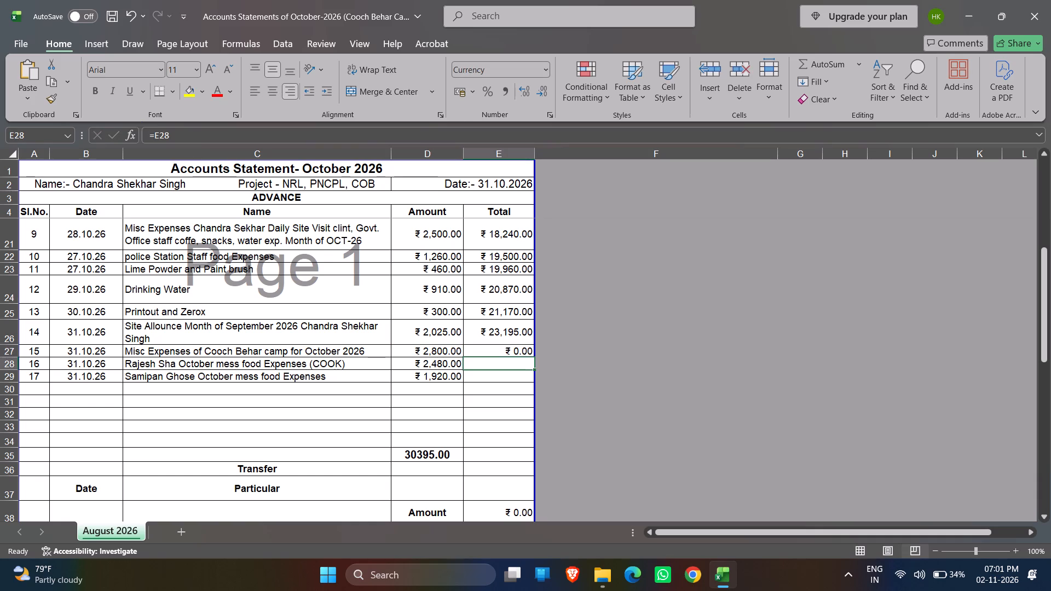
pyautogui.click(495, 352)
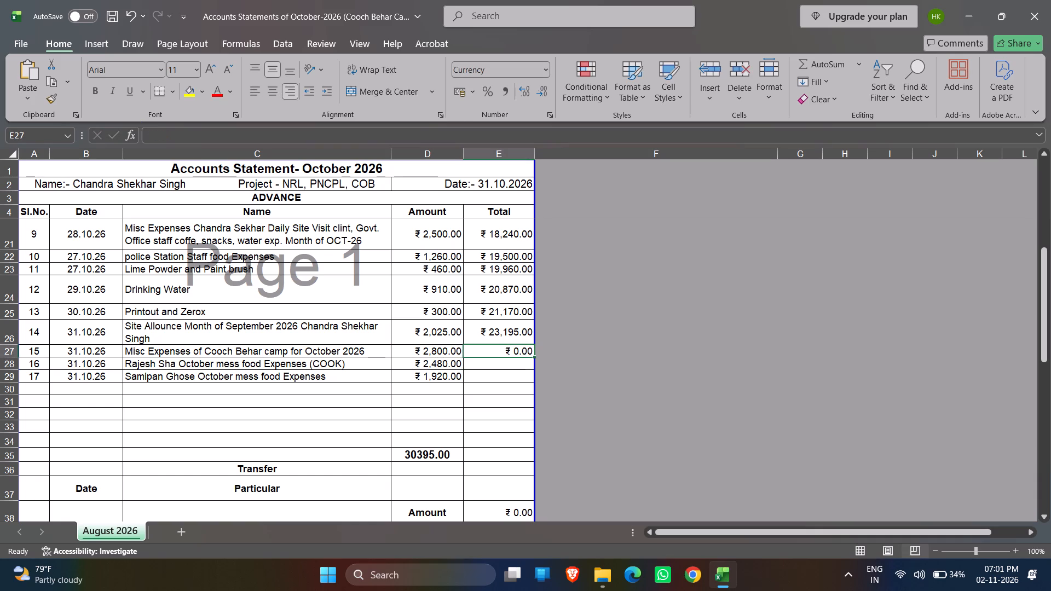
pyautogui.click(377, 136)
pyautogui.press('BackSpace')
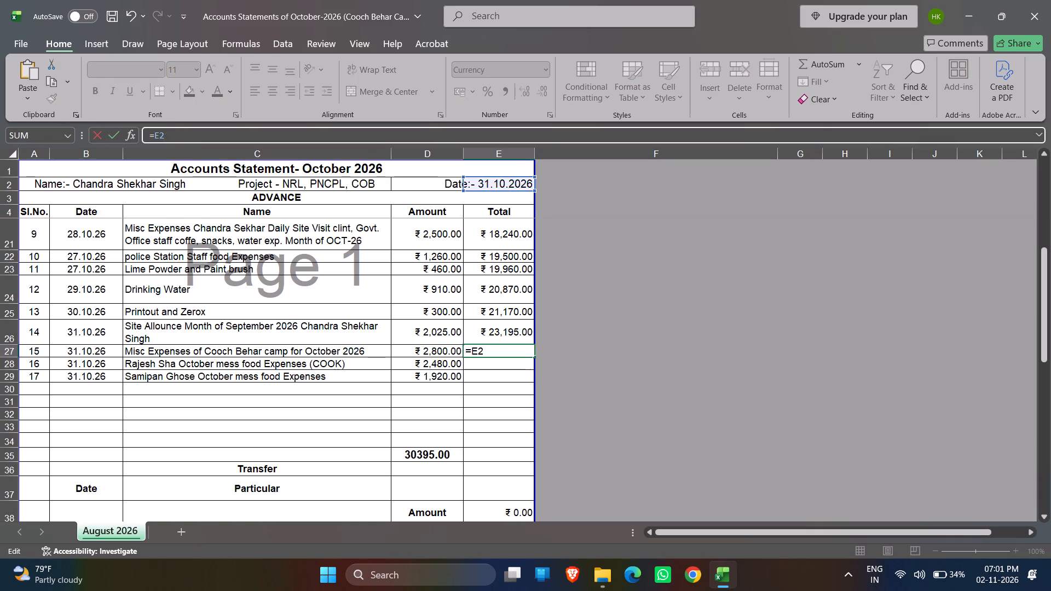
pyautogui.press('BackSpace')
pyautogui.press('BackSpace')
pyautogui.press('BackSpace')
pyautogui.press('BackSpace')
pyautogui.press('BackSpace')
pyautogui.click(379, 315)
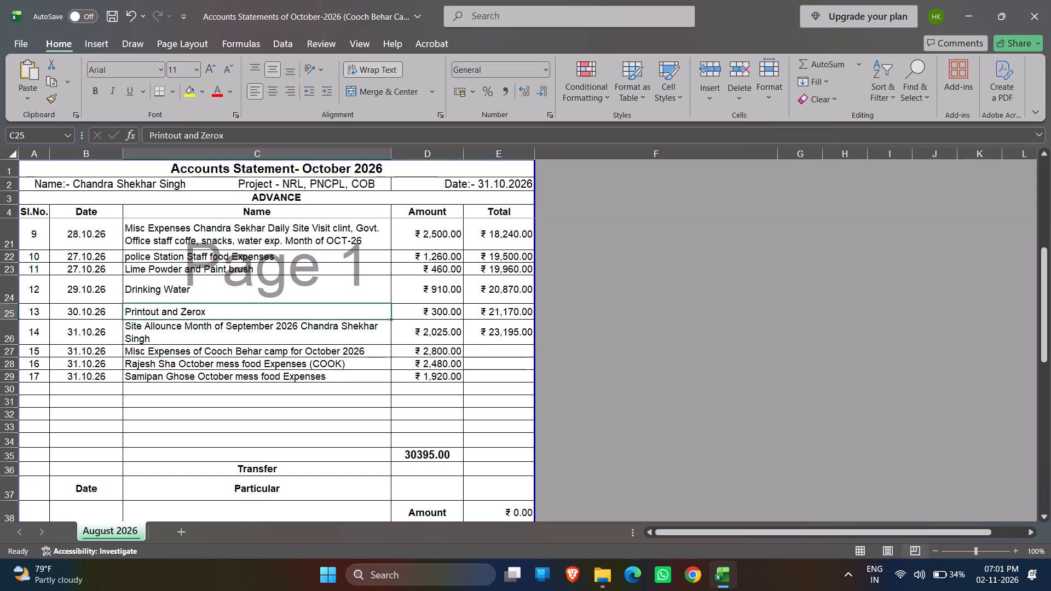
# Copy the text of the running total formula =E25+D26 from E26 in the site allowance row.
pyautogui.doubleClick(480, 336)
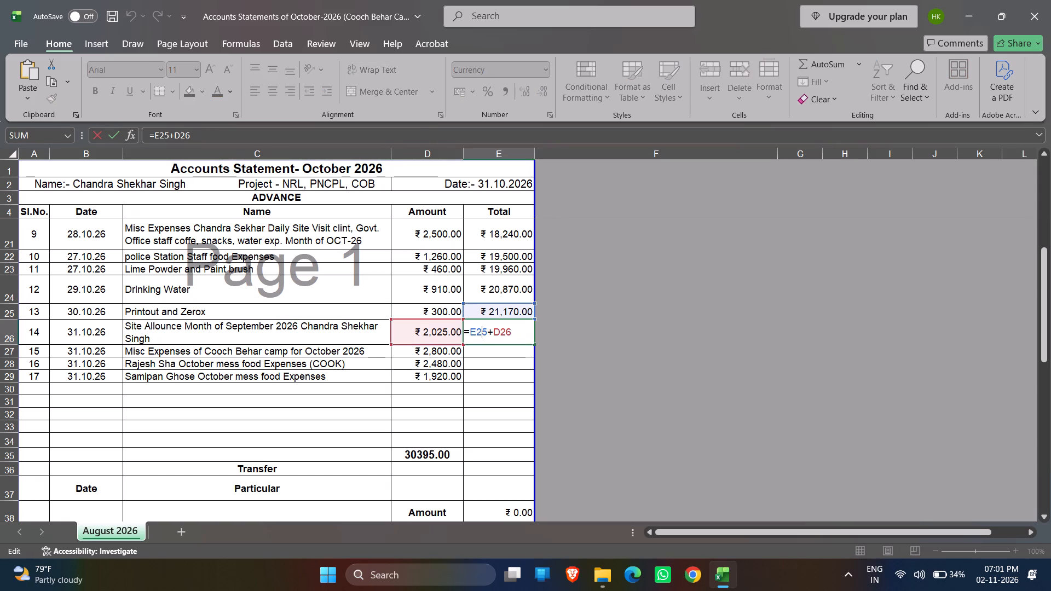
pyautogui.moveTo(401, 131); pyautogui.dragTo(3, 152)
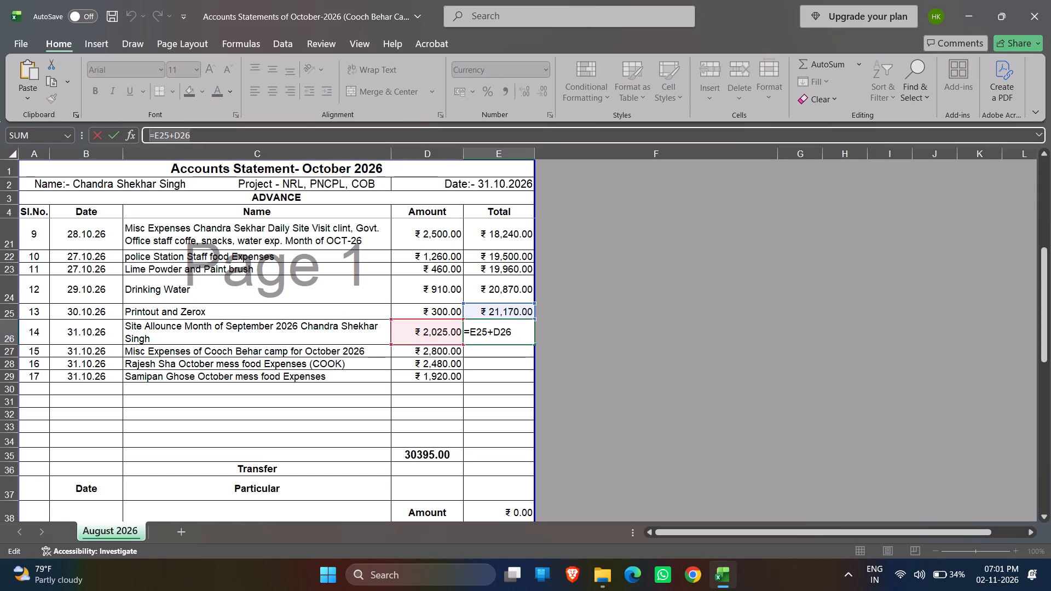
pyautogui.moveTo(3, 152); pyautogui.dragTo(0, 150)
pyautogui.hotkey('ctrl', 'c')
pyautogui.hotkey('ctrl', 'c')
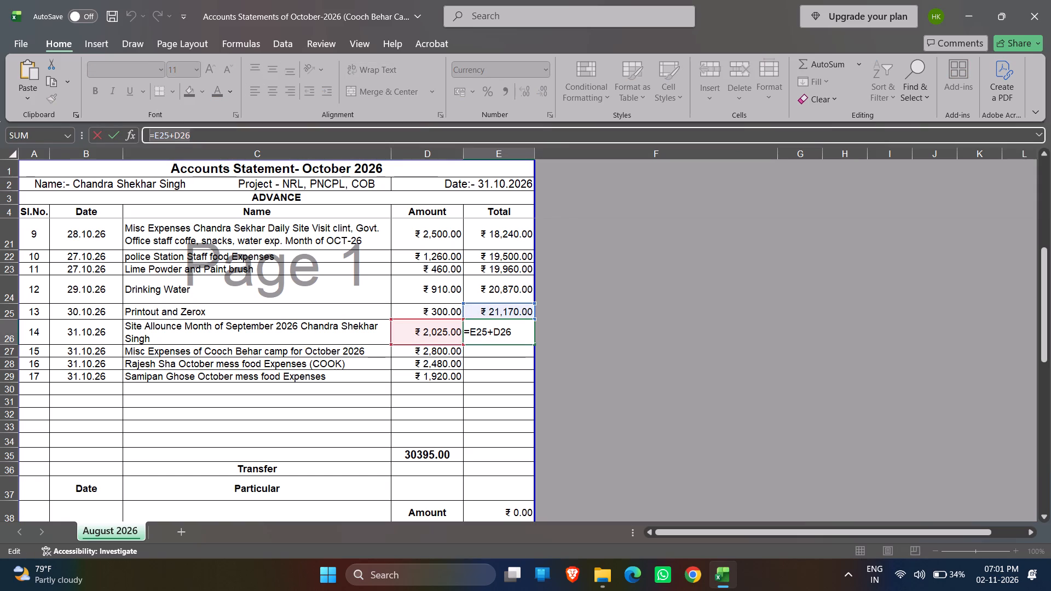
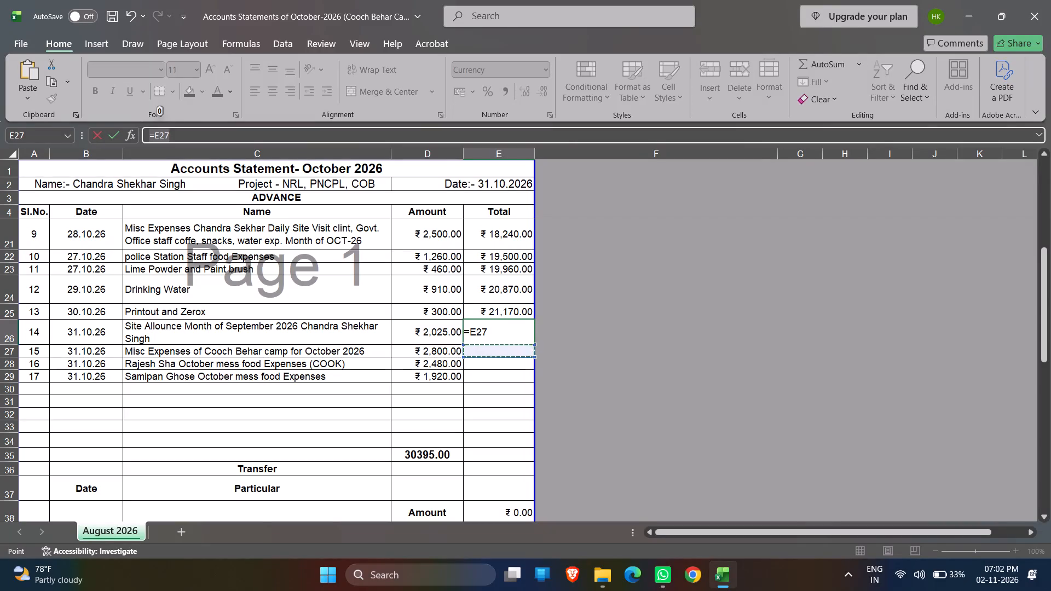
# Clear the mistaken formula =E27 from the running total cell E26 in the September site allowance row.
pyautogui.doubleClick(499, 339)
pyautogui.doubleClick(499, 339)
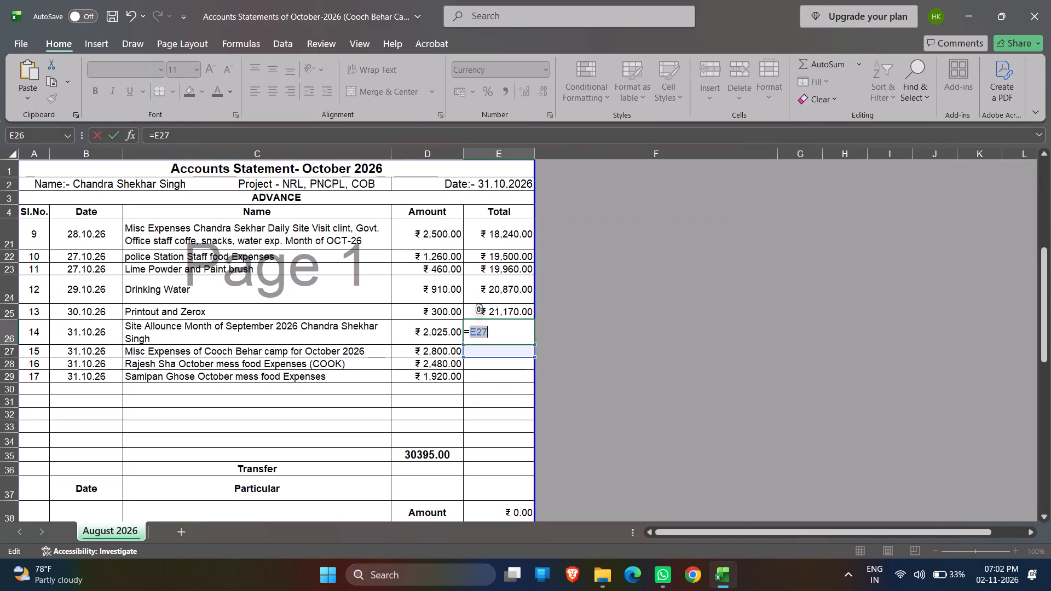
pyautogui.press('BackSpace')
pyautogui.press('BackSpace')
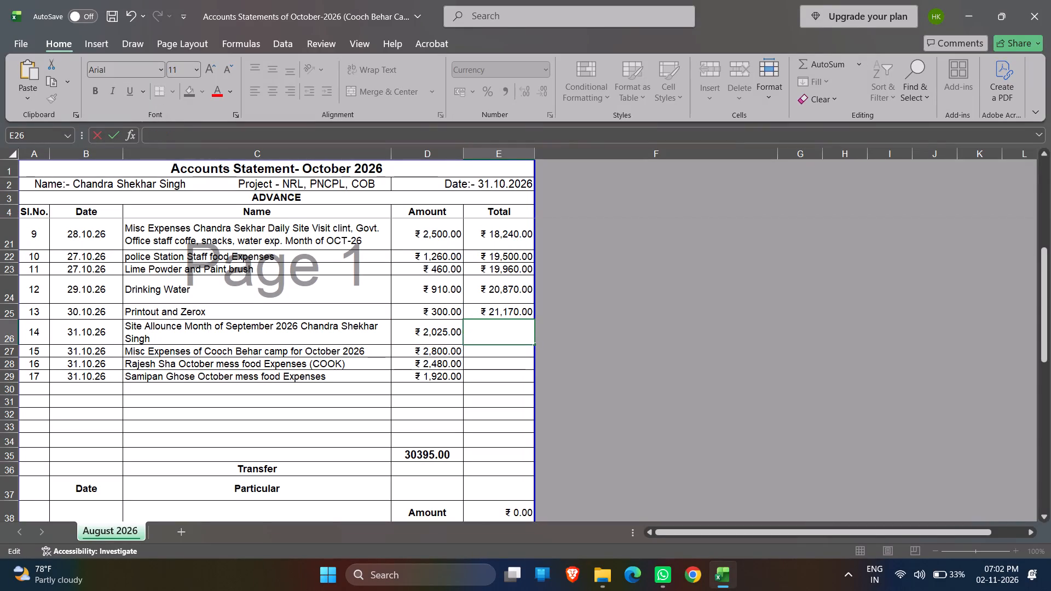
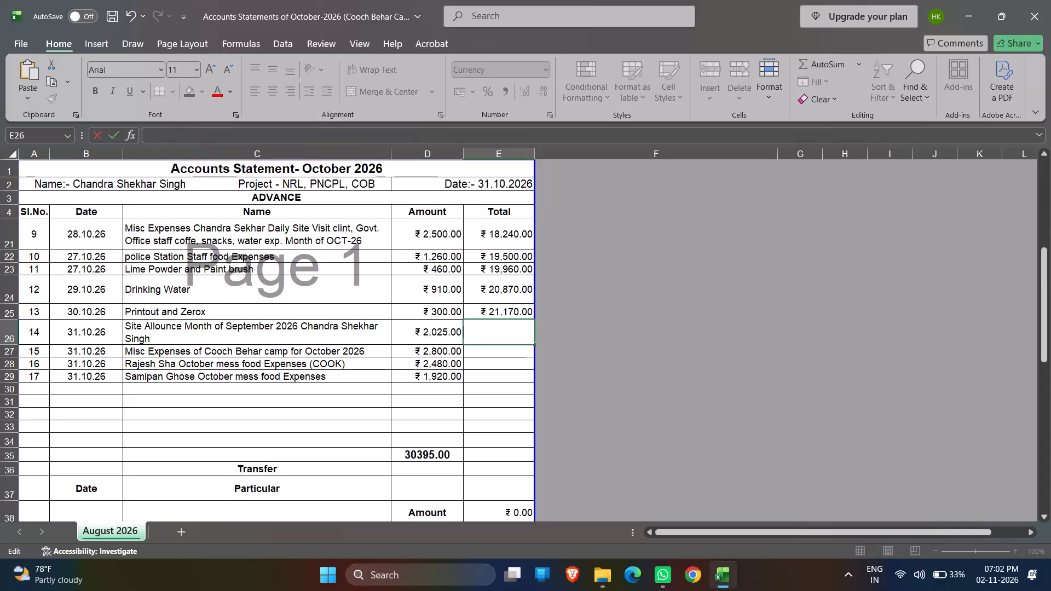
# Enter the running total formula =E25+D26 in E26 for the site allowance row.
pyautogui.hotkey('ctrl', 'v')
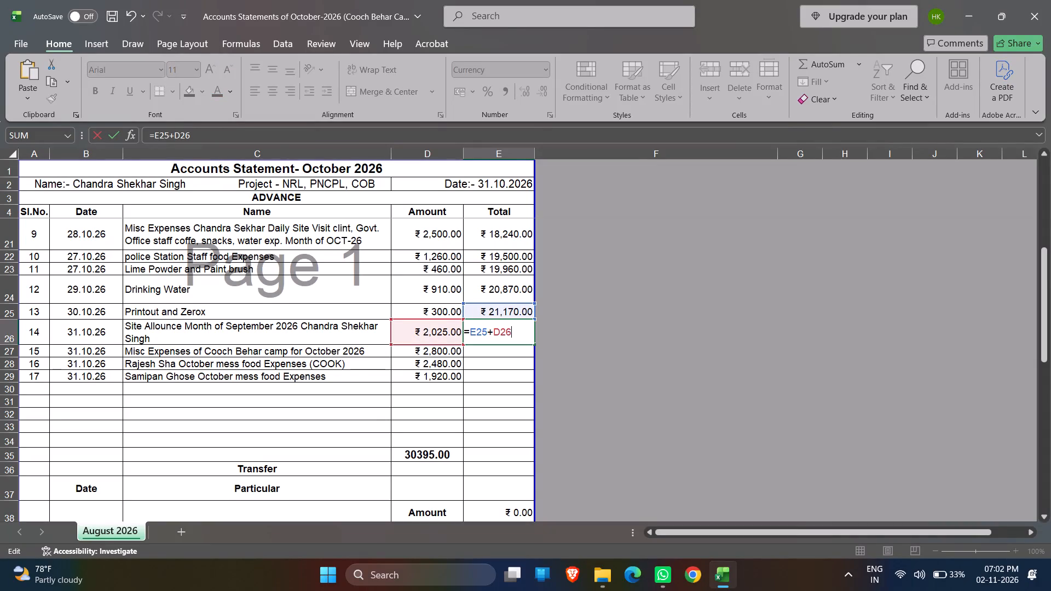
pyautogui.click(511, 349)
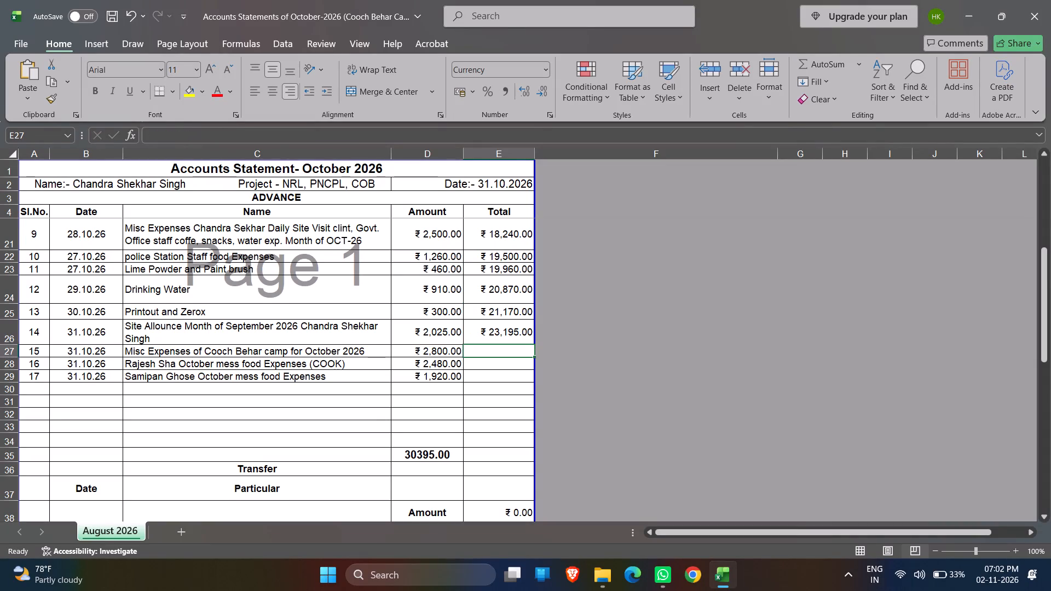
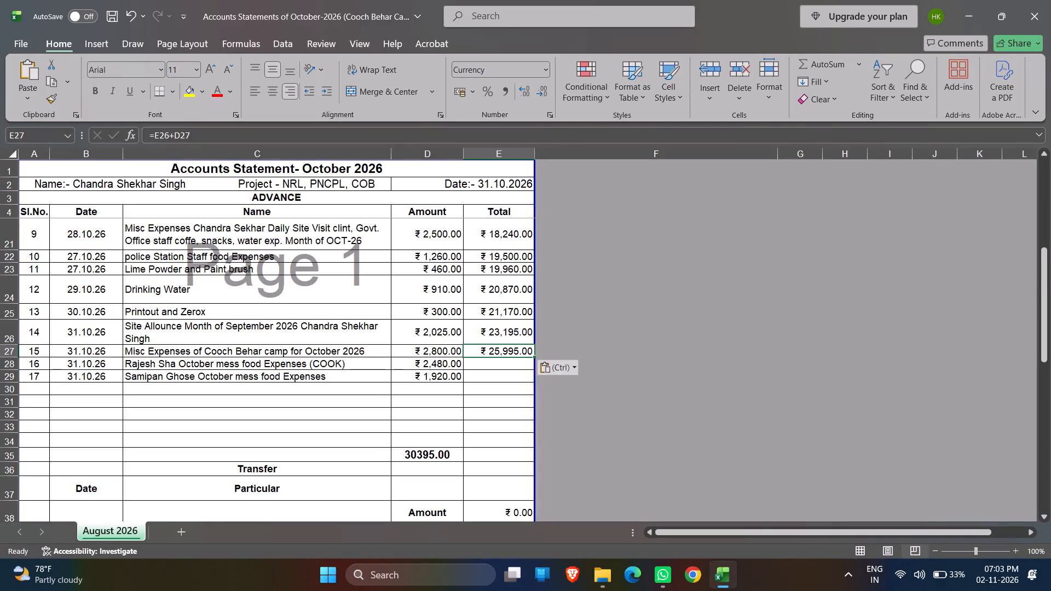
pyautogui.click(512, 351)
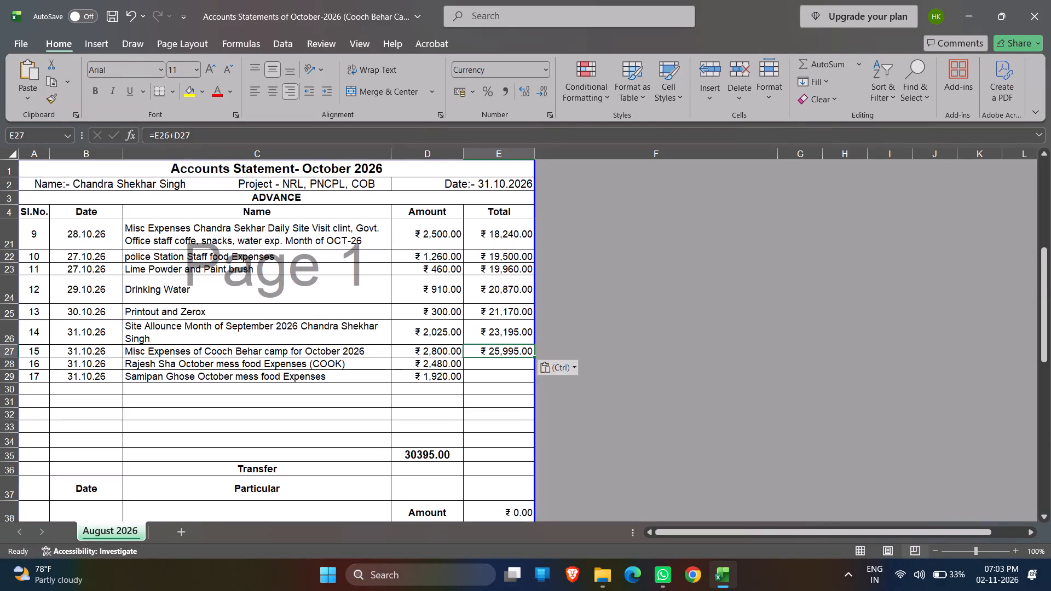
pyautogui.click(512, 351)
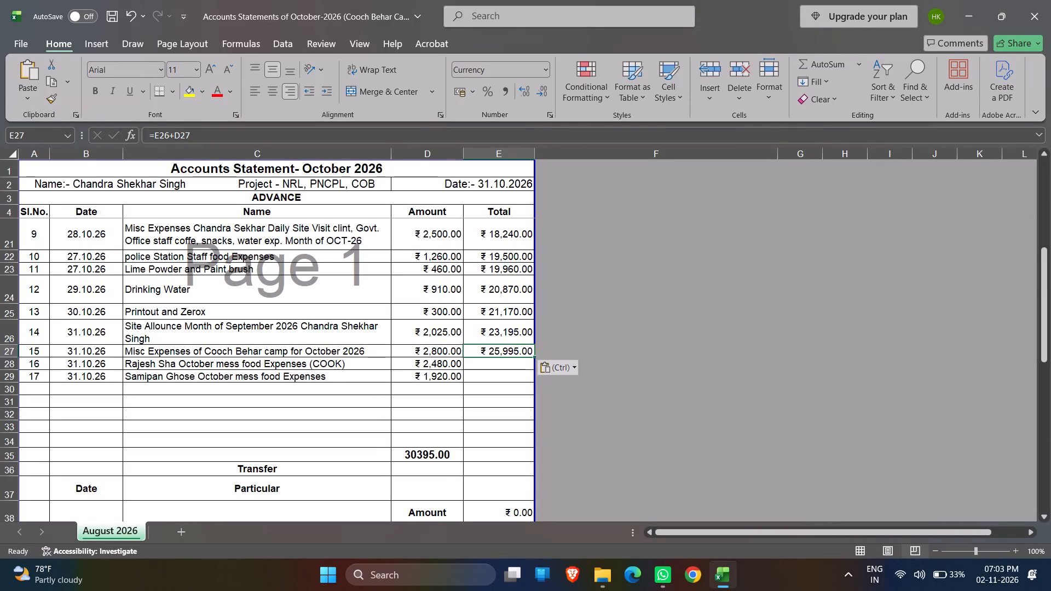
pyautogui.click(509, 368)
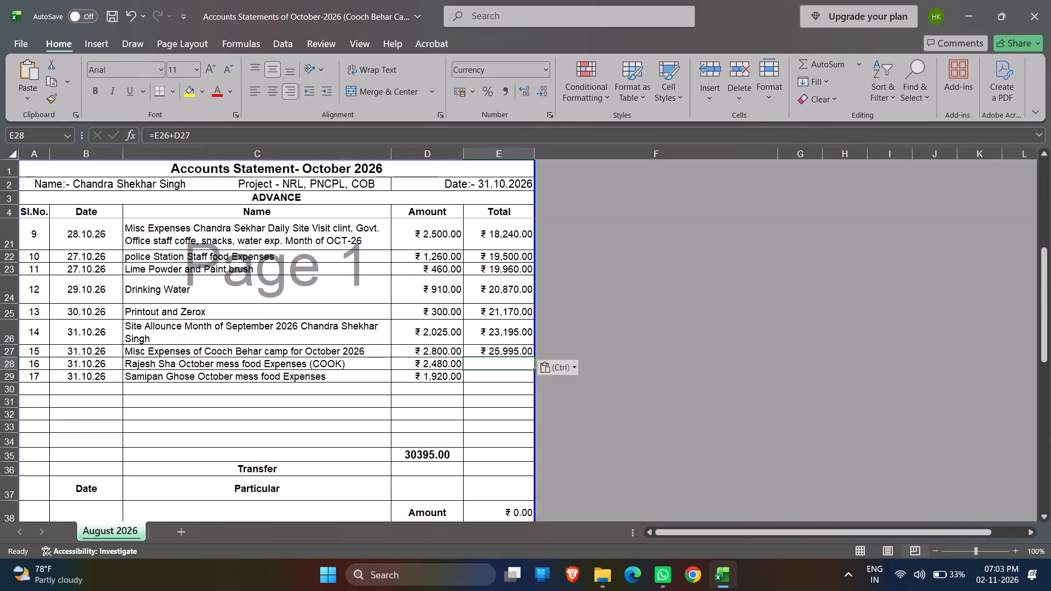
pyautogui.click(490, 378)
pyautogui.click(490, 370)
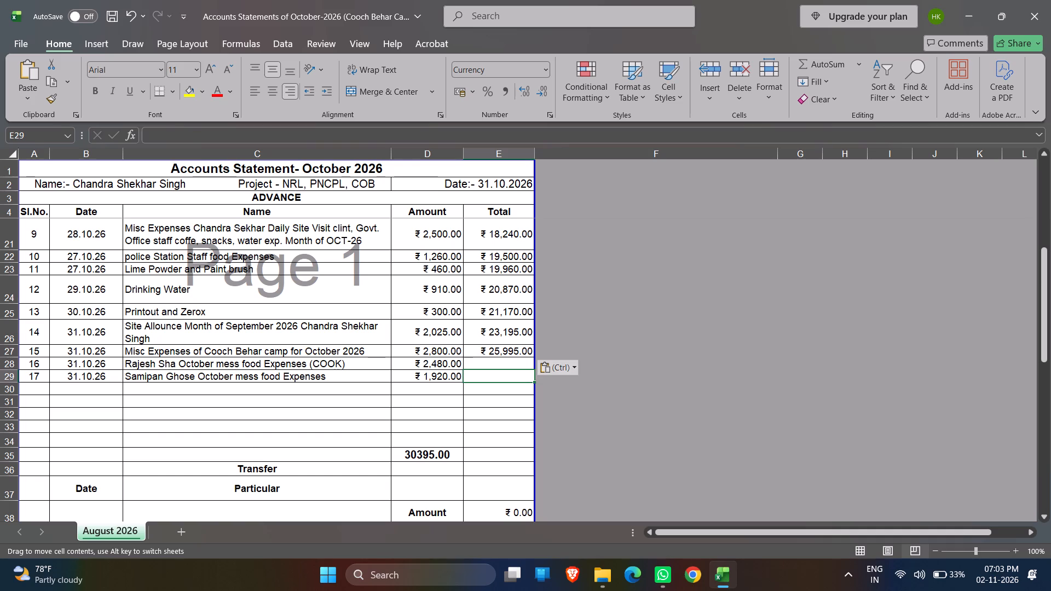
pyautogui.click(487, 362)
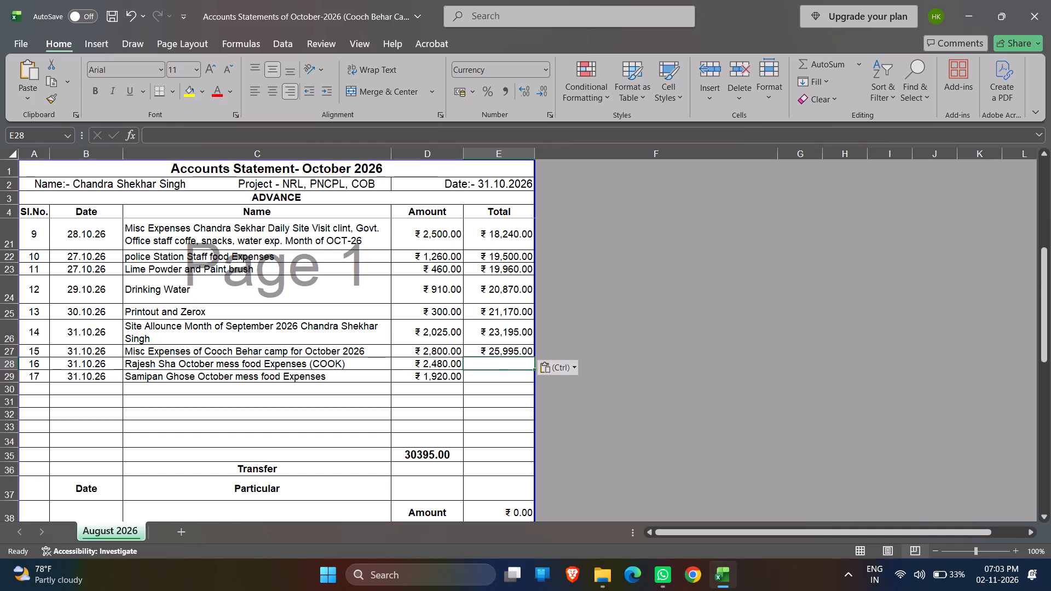
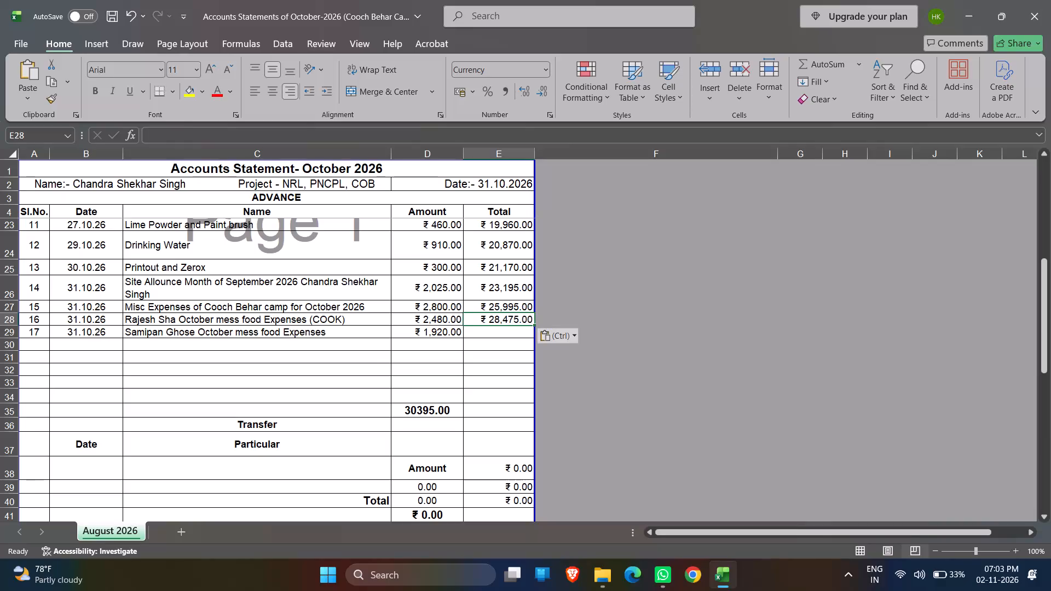
# Extend the running total in the Total column to cell E29, for expense entry 17.
pyautogui.click(511, 333)
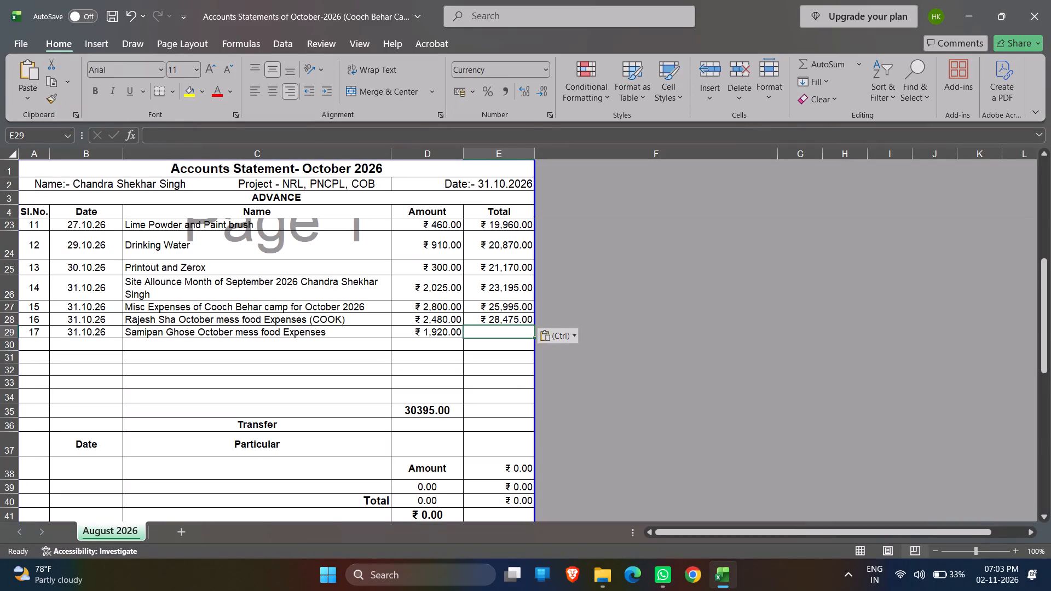
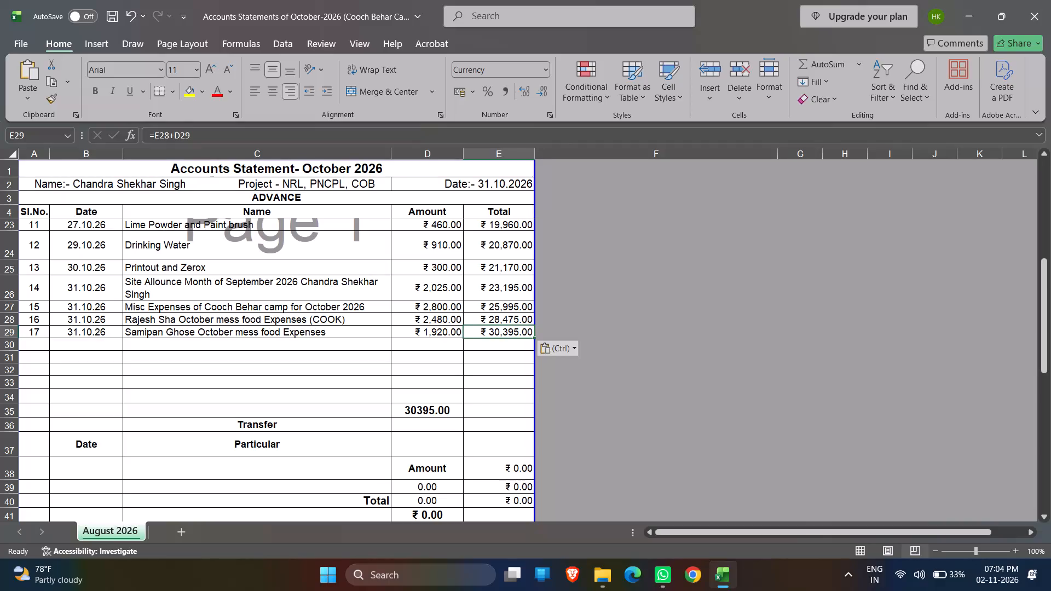
# Review the statement from the expense rows through the Transfer section to the closing summary of advance, expenses, transfer and due.
pyautogui.click(431, 354)
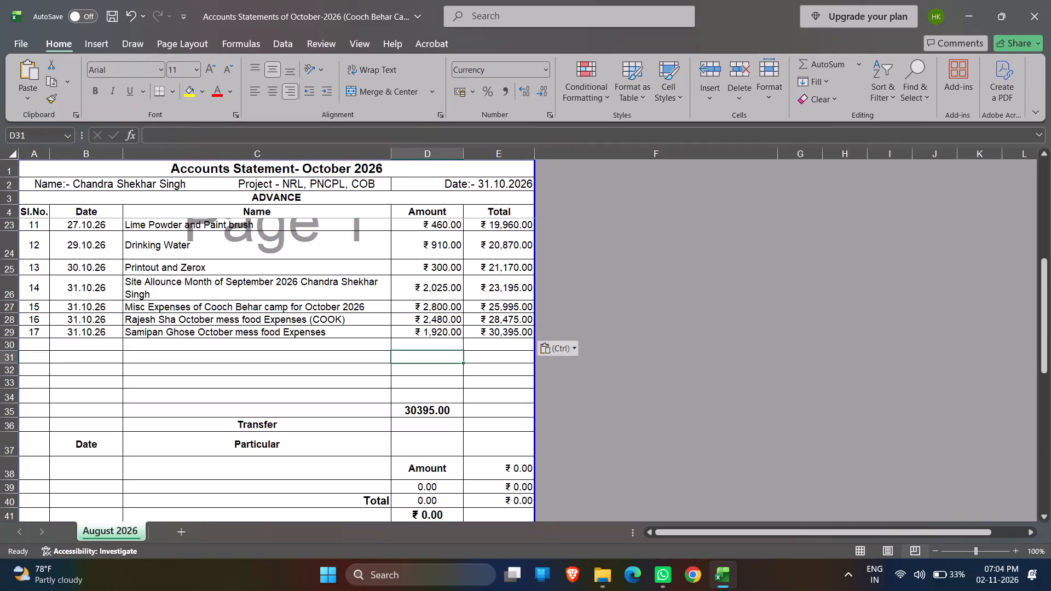
pyautogui.scroll(-1, 456, 346)
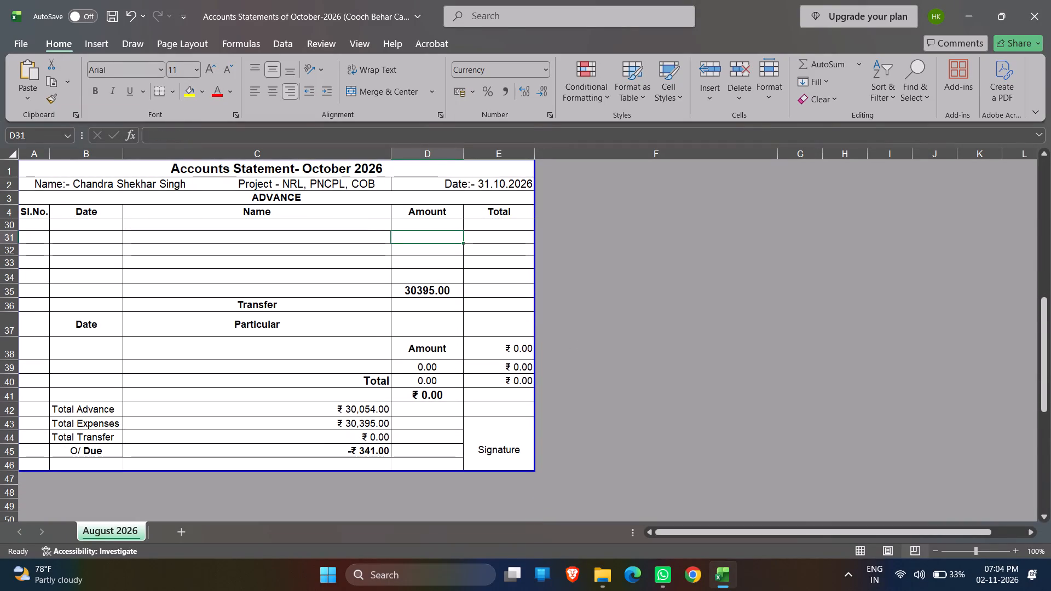
pyautogui.click(379, 339)
pyautogui.scroll(2, 379, 339)
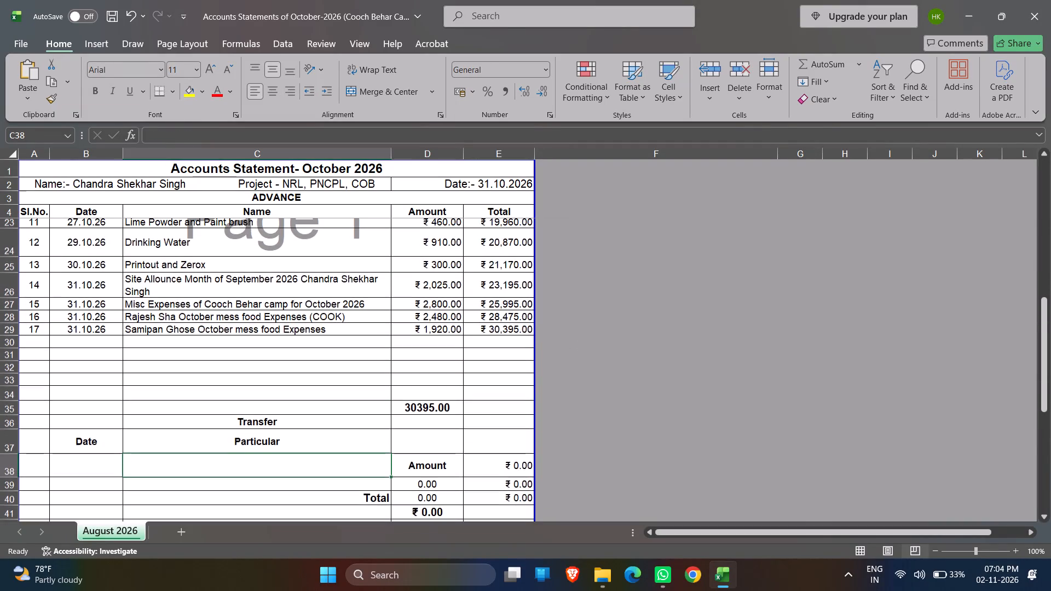
pyautogui.scroll(1, 379, 339)
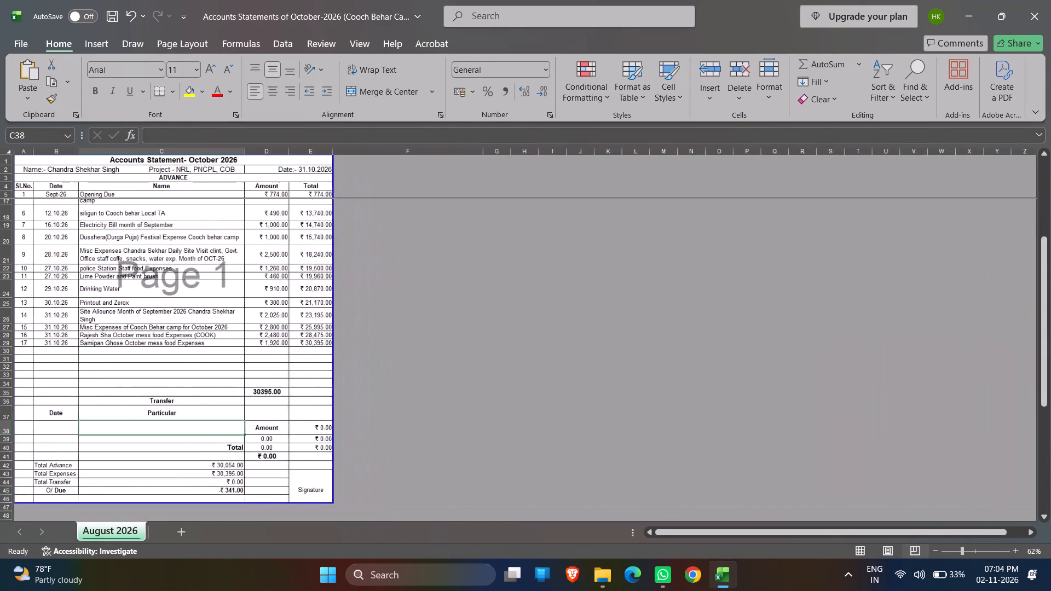
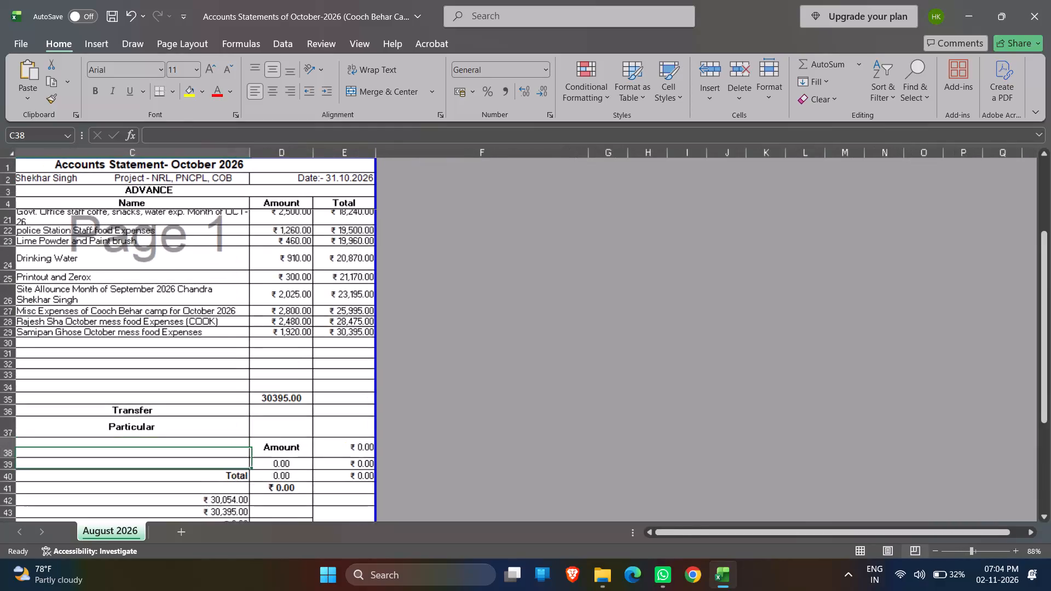
# Save the completed October 2026 accounts statement workbook under its current file name.
pyautogui.scroll(1, 273, 339)
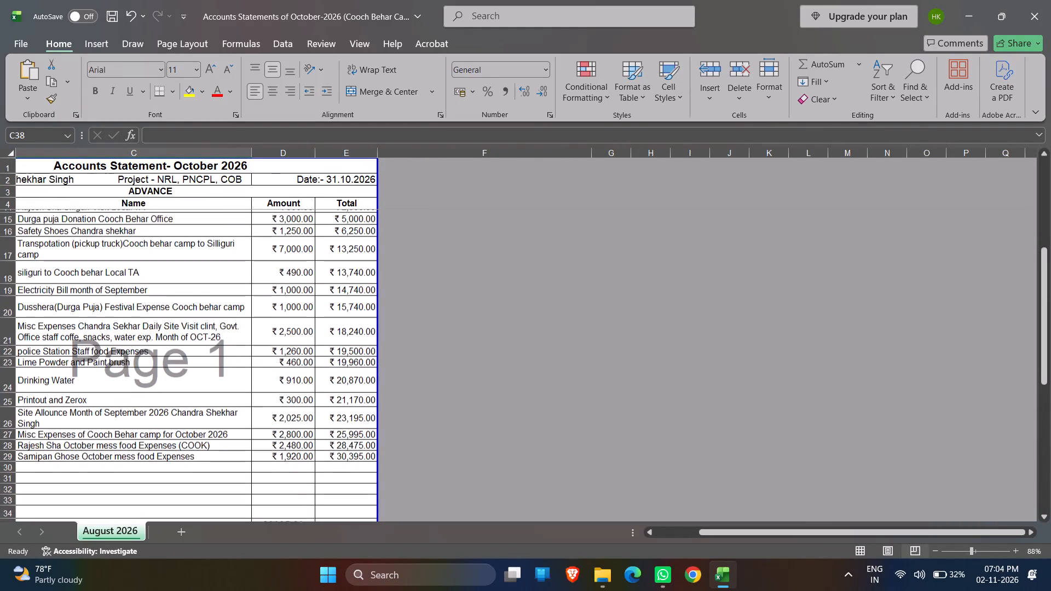
pyautogui.scroll(1, 273, 339)
pyautogui.scroll(-1, 273, 339)
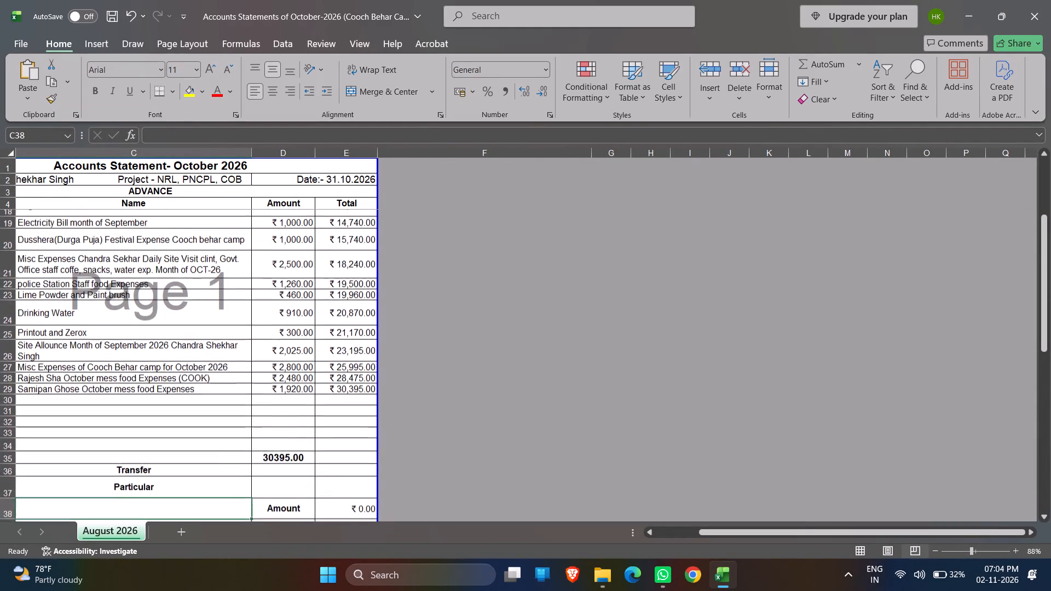
pyautogui.scroll(-1, 273, 339)
pyautogui.scroll(3, 273, 339)
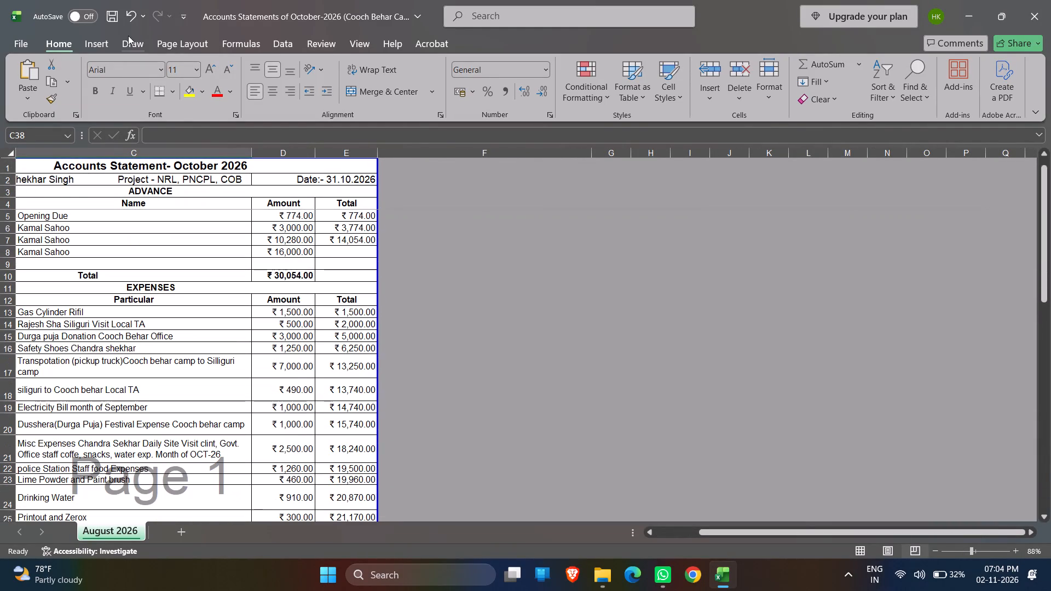
pyautogui.tripleClick(109, 7)
pyautogui.click(109, 7)
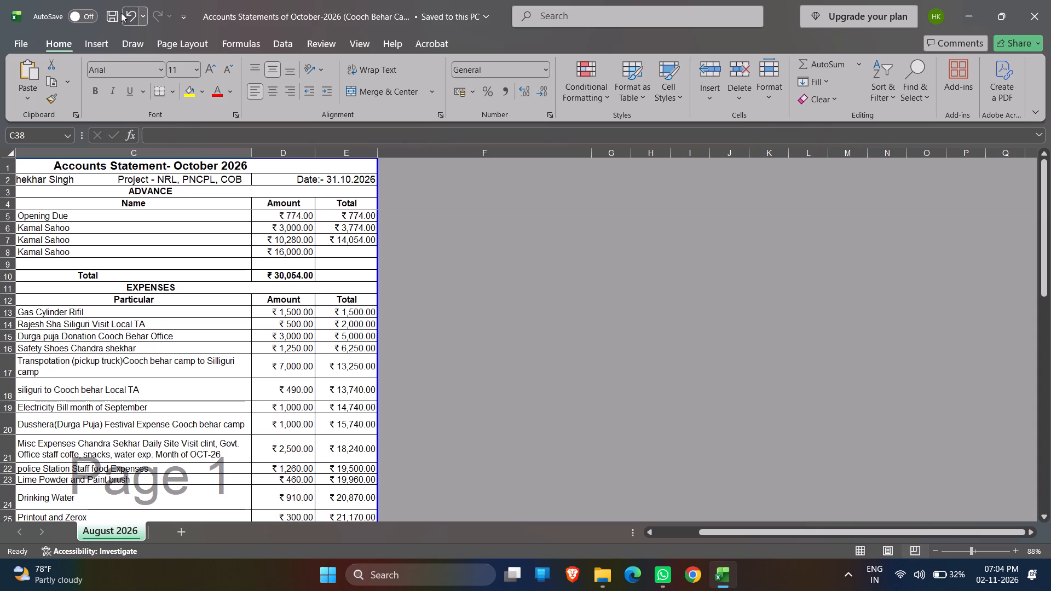
pyautogui.doubleClick(116, 13)
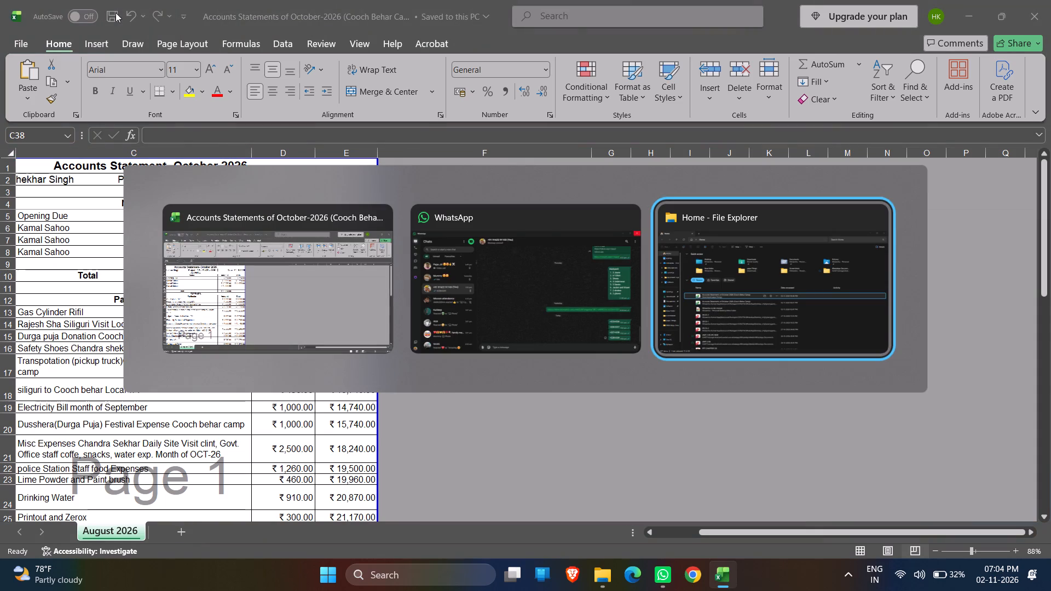
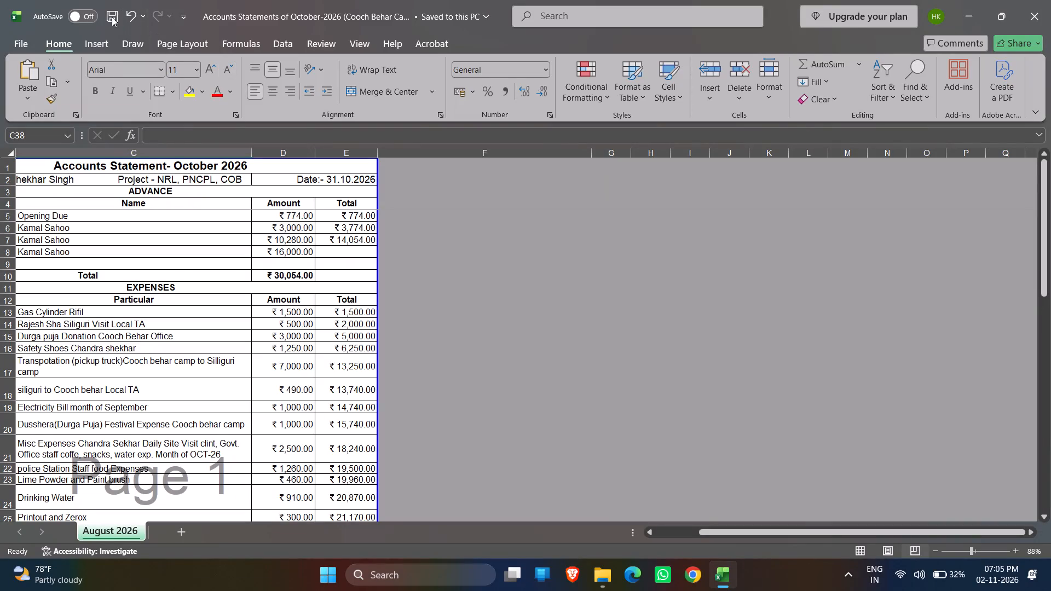
# Save the October 2026 accounts statement workbook again and close it.
pyautogui.click(112, 17)
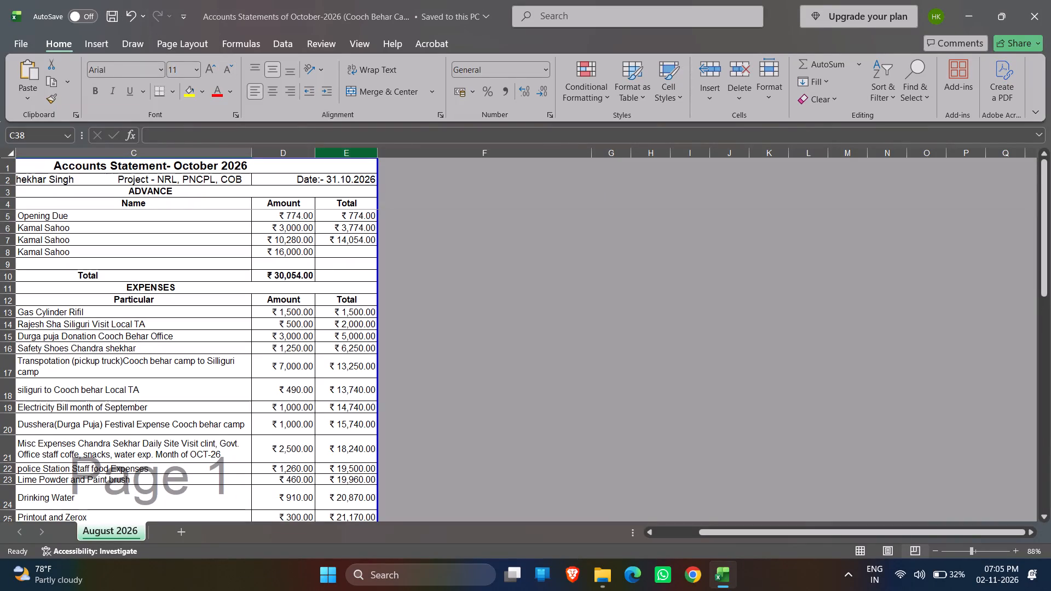
pyautogui.click(1050, 0)
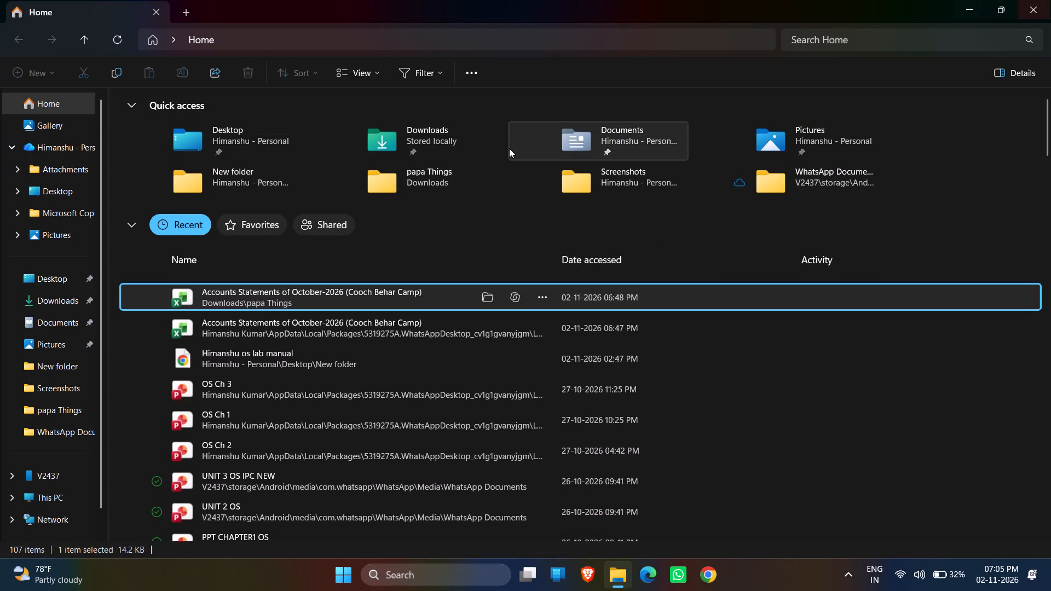
# Reopen the October-2026 (Cooch Behar Camp) accounts statement from papa Things, review its expense rows and closing summary, and close it.
pyautogui.doubleClick(275, 303)
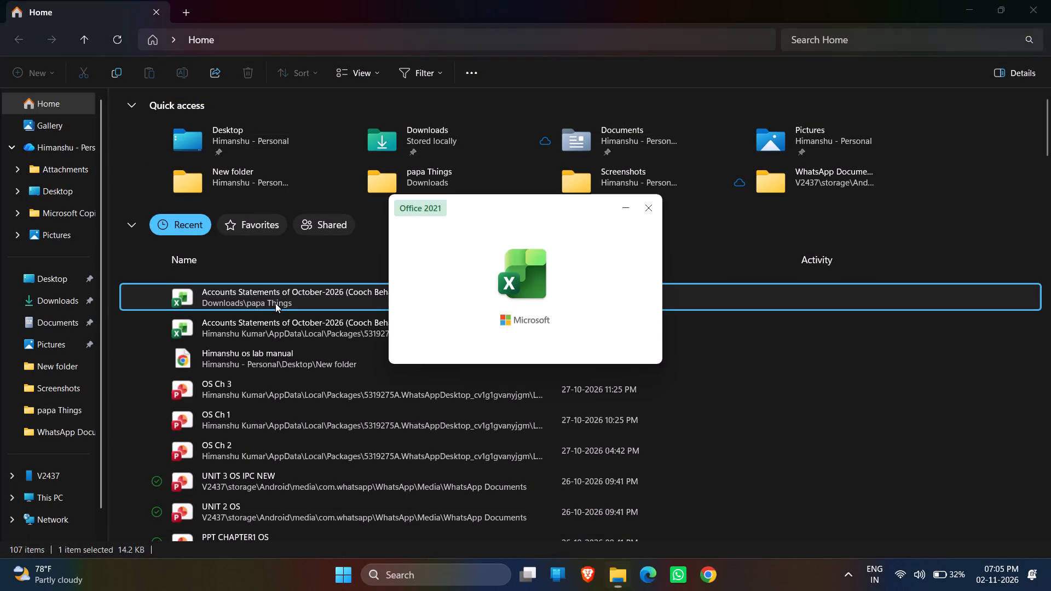
pyautogui.scroll(-2, 367, 349)
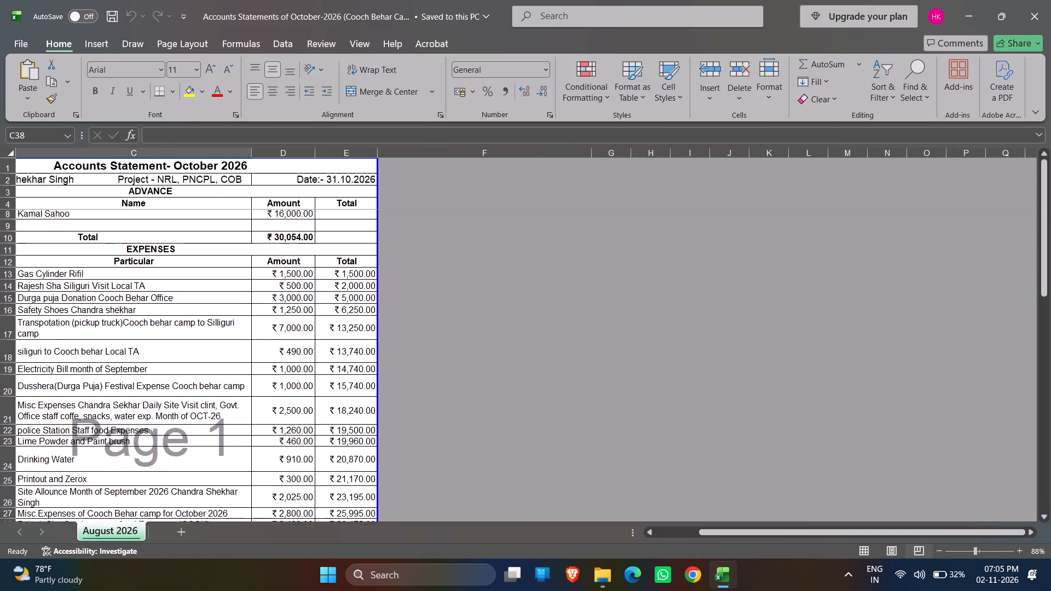
pyautogui.scroll(-1, 367, 349)
pyautogui.hscroll(-3, 367, 349)
pyautogui.hscroll(2, 367, 349)
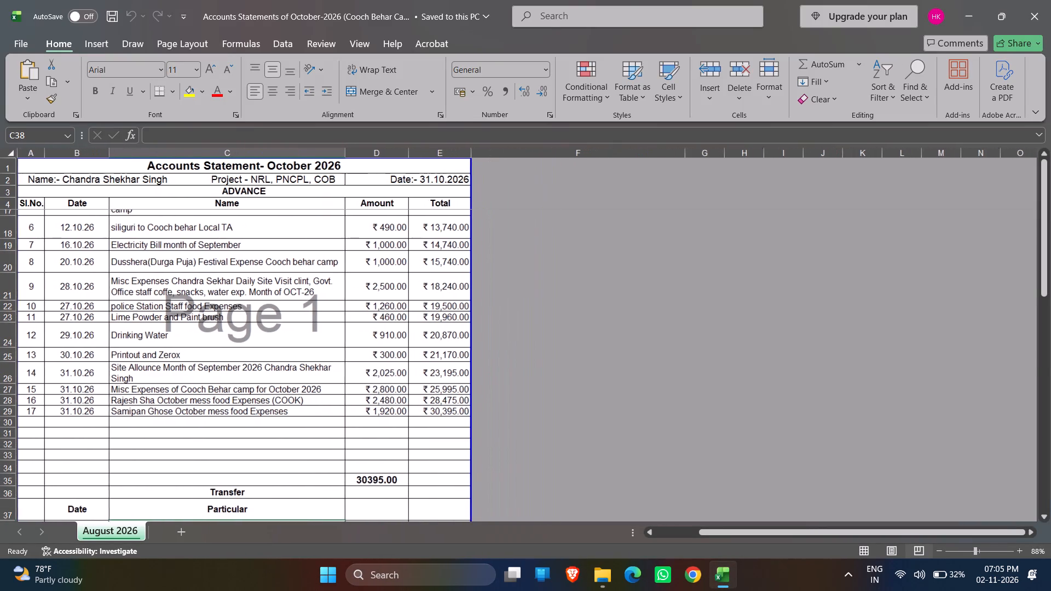
pyautogui.hscroll(1, 297, 433)
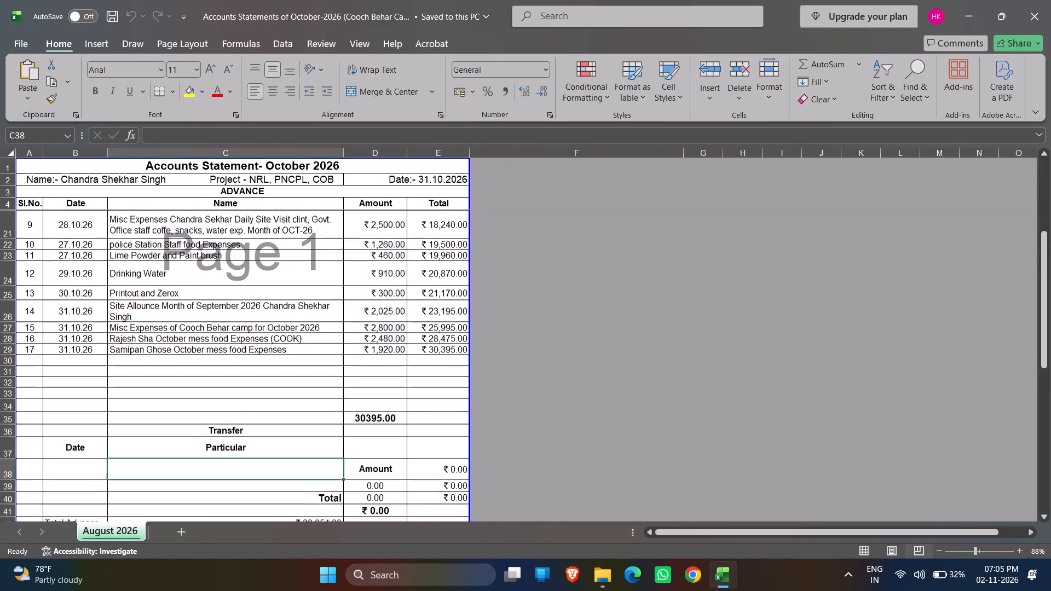
pyautogui.scroll(-2, 298, 431)
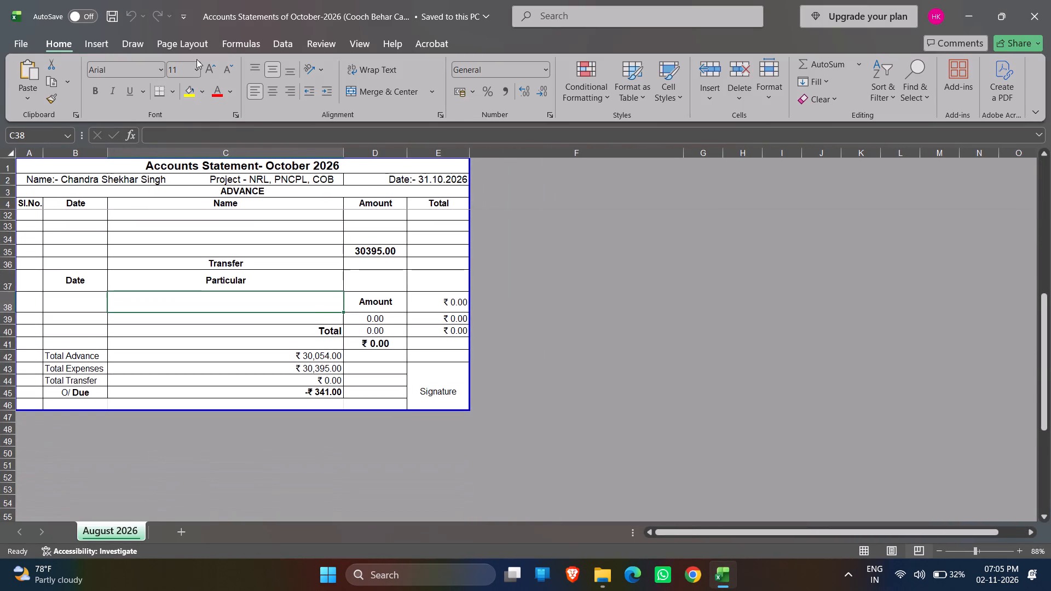
pyautogui.doubleClick(112, 7)
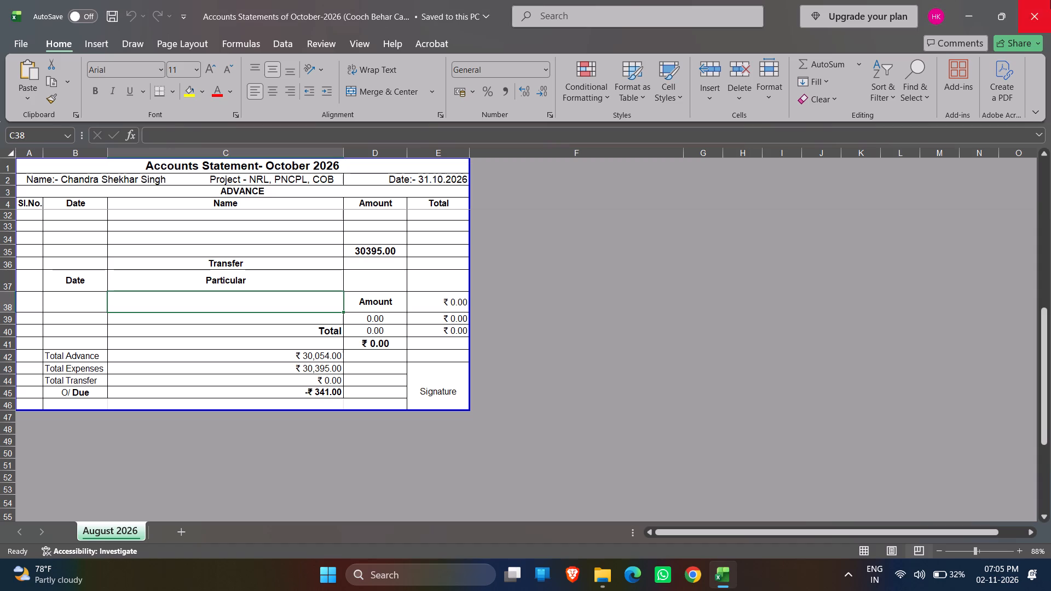
pyautogui.click(1050, 0)
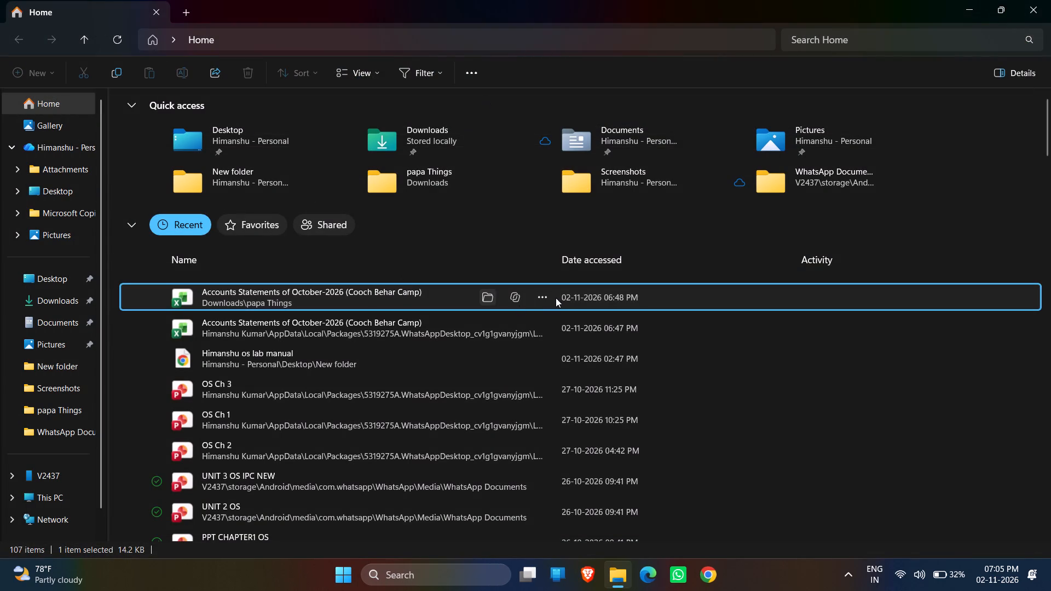
# Copy the Accounts Statements of October-2026 (Cooch Behar Camp) file stored in Downloads\papa Things from the recent files.
pyautogui.click(547, 296)
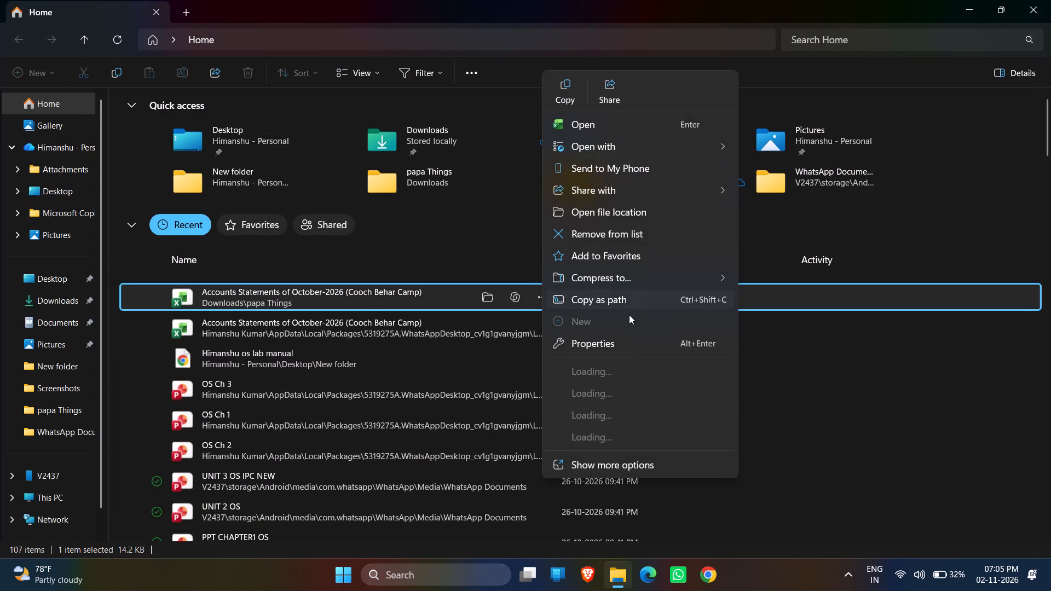
pyautogui.click(557, 87)
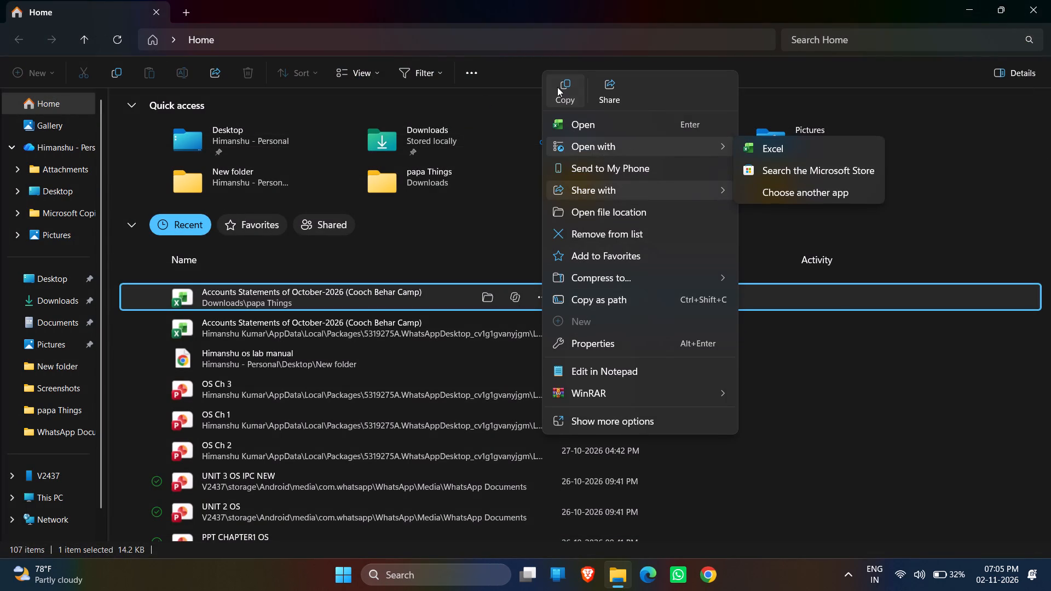
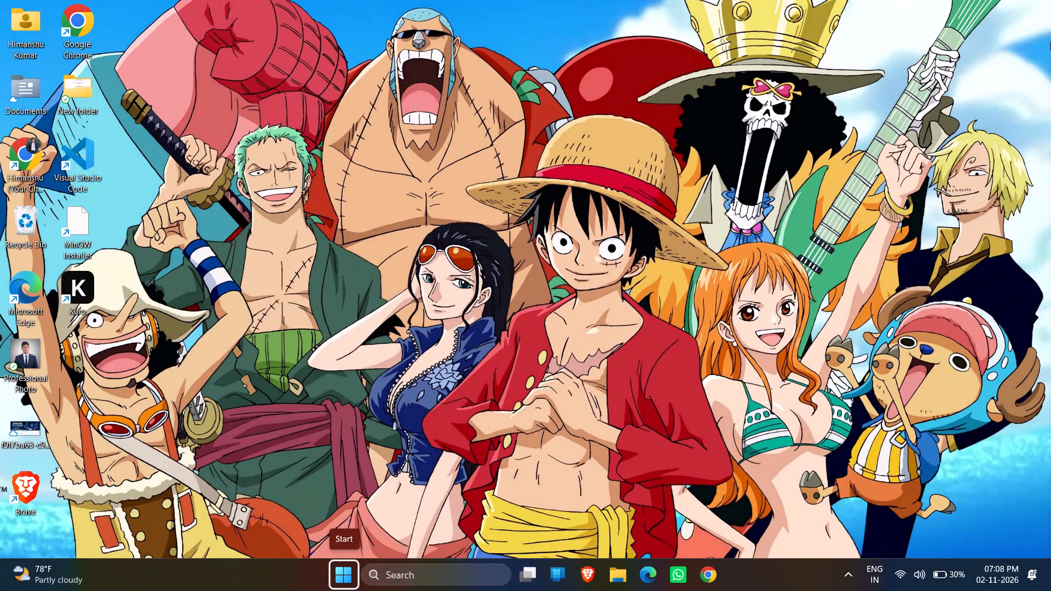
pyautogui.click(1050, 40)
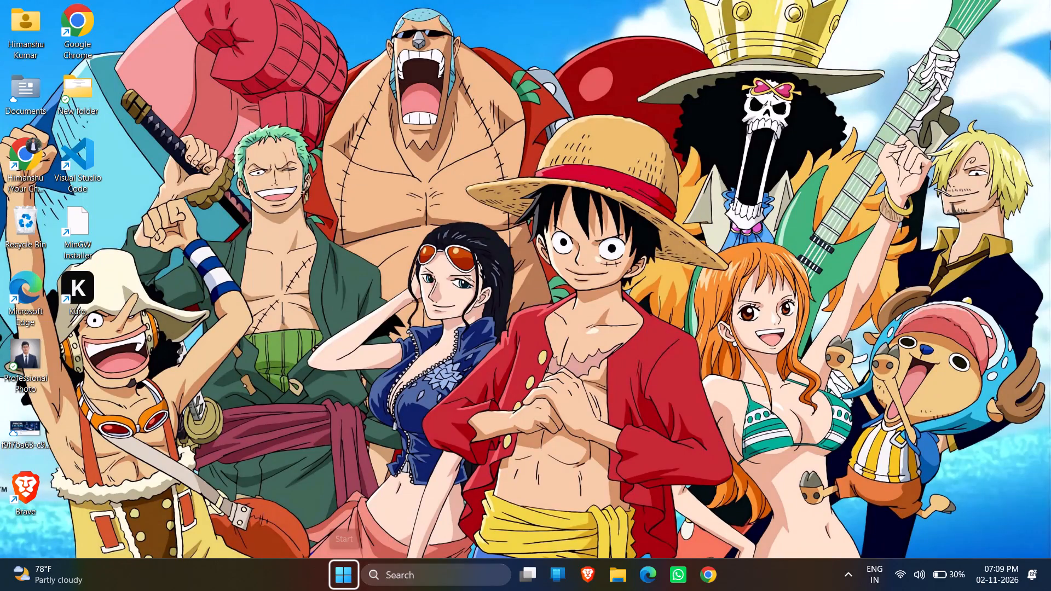
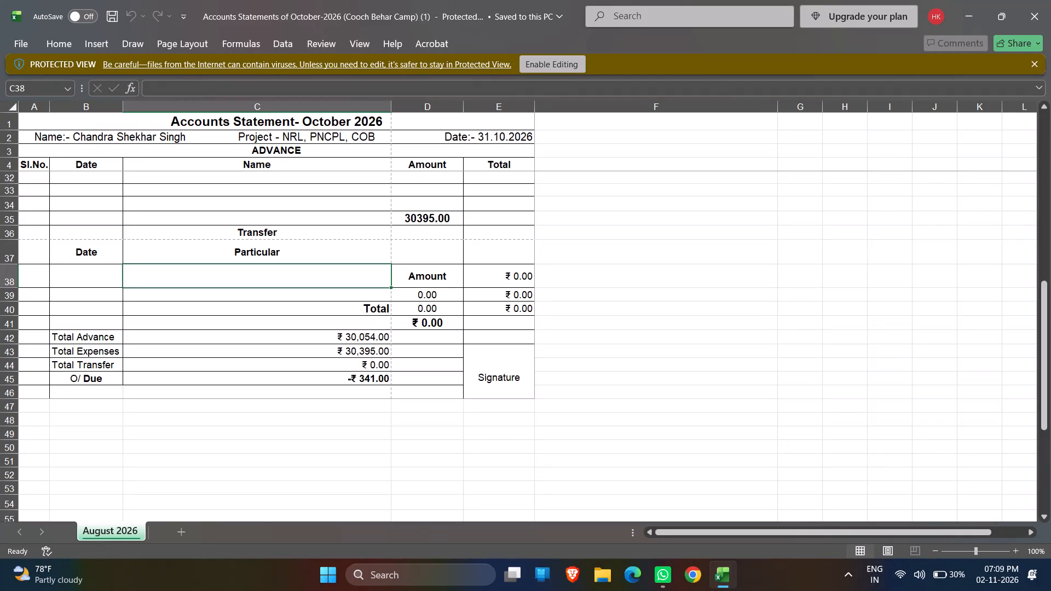
# Inspect the running Total cells of the first expense and of the 17.10.26 and 30.10.26 advances.
pyautogui.scroll(4, 579, 326)
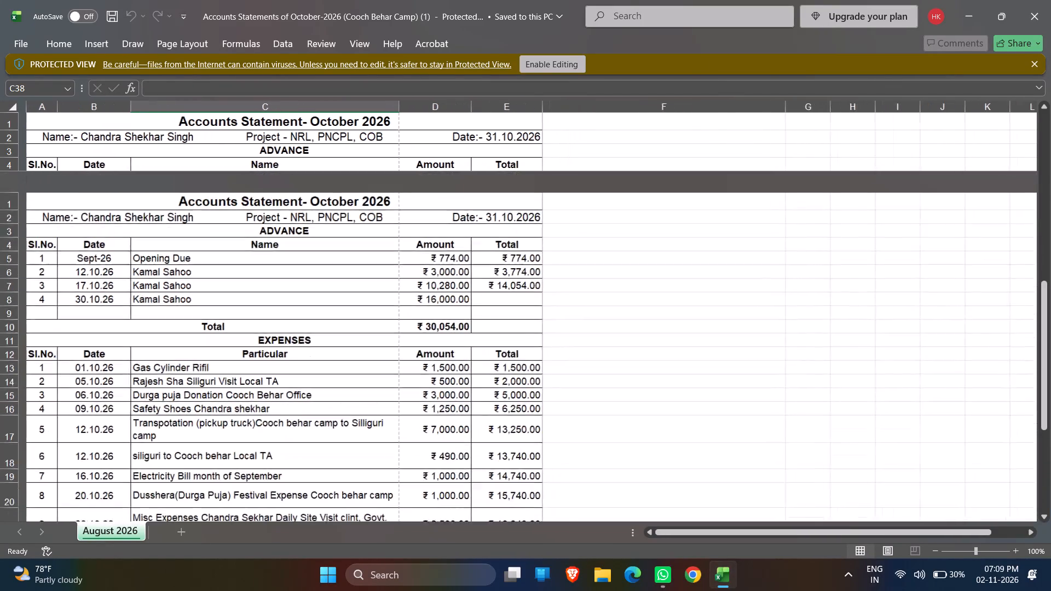
pyautogui.click(513, 282)
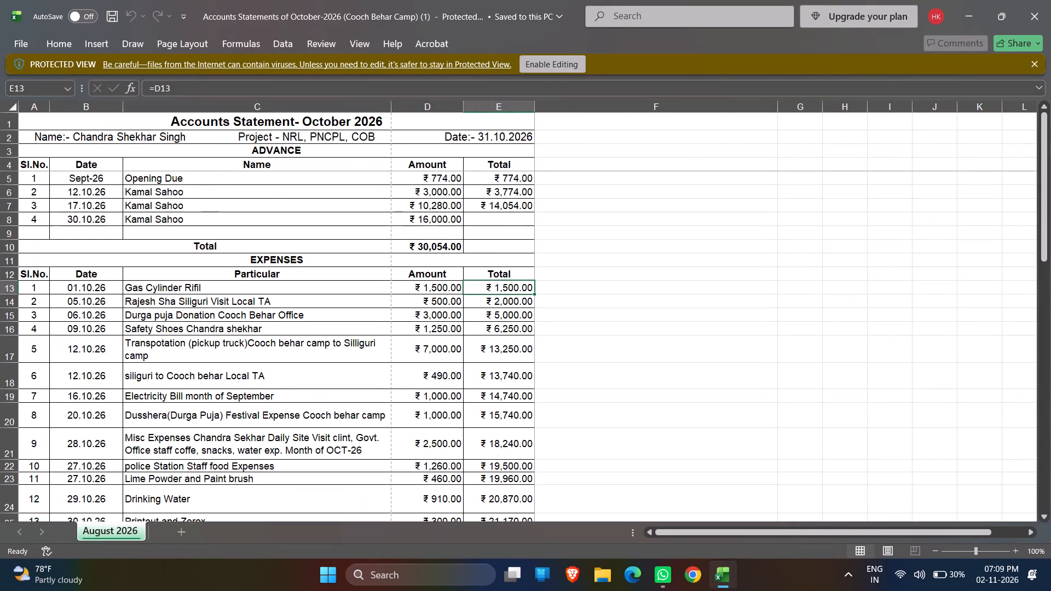
pyautogui.click(504, 206)
pyautogui.click(500, 218)
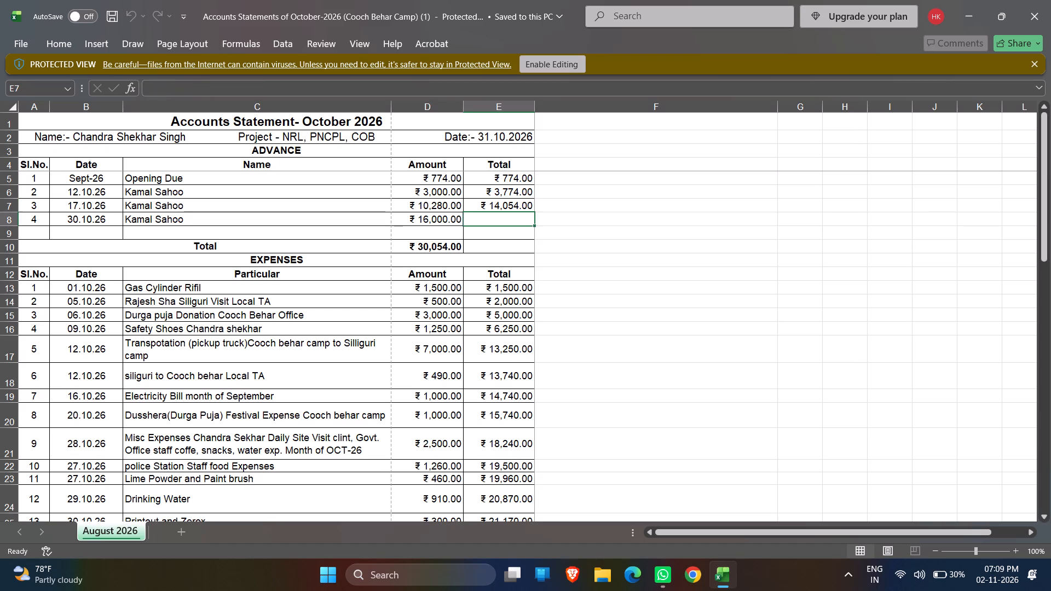
pyautogui.click(500, 209)
# Review the October 2026 statement from the advance entries through the expenses and transfer section to the closing summary.
pyautogui.scroll(-2, 488, 274)
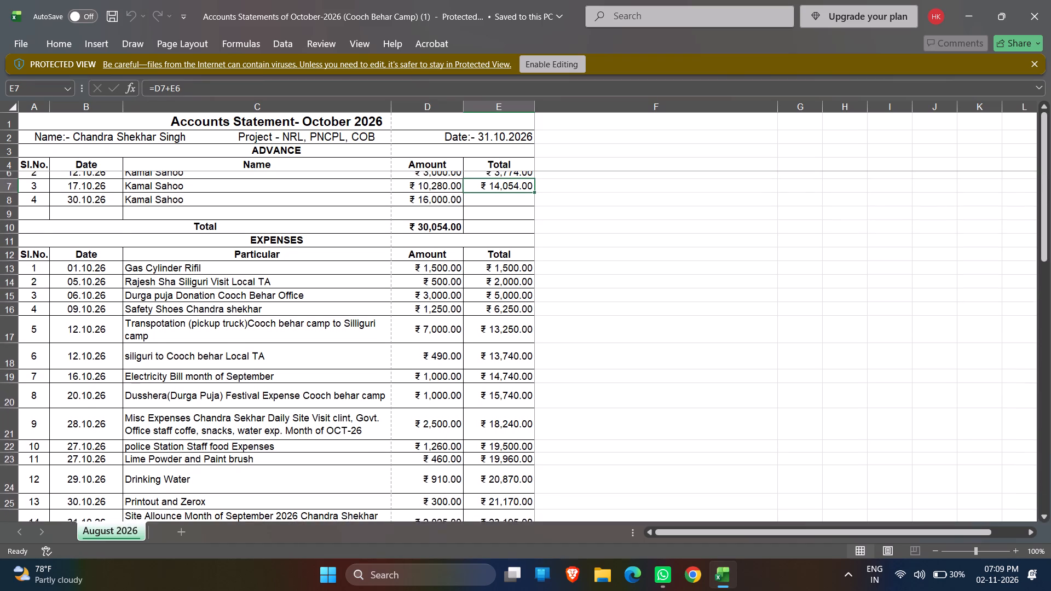
pyautogui.scroll(-2, 488, 274)
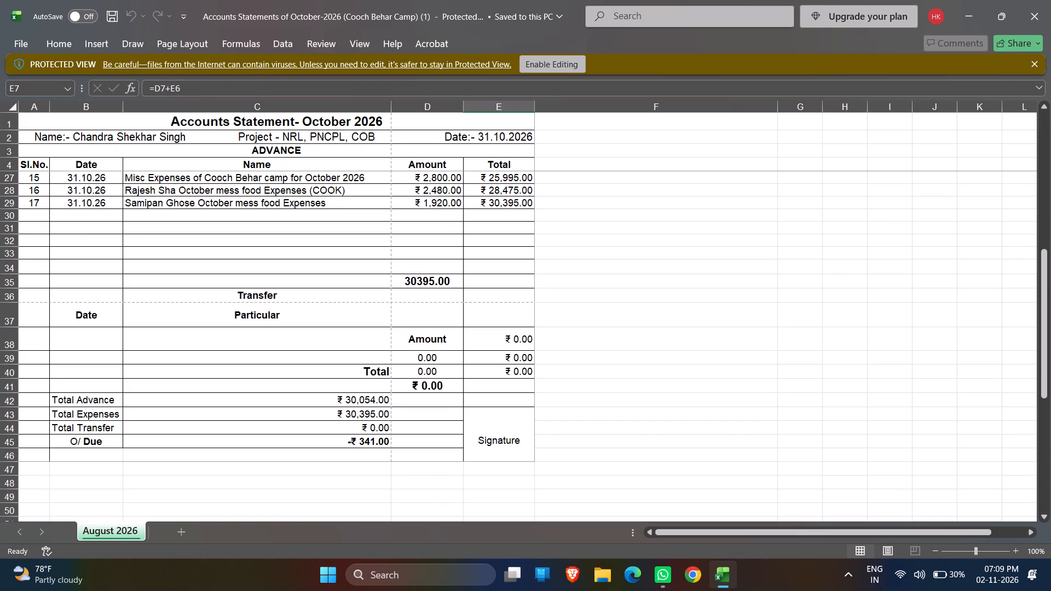
pyautogui.scroll(5, 488, 274)
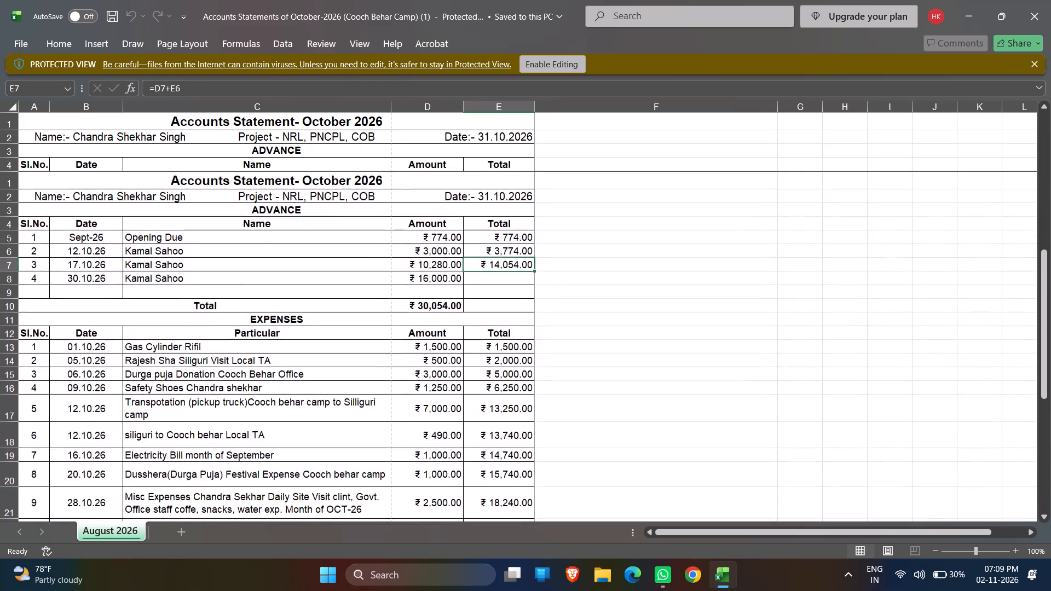
pyautogui.scroll(1, 529, 332)
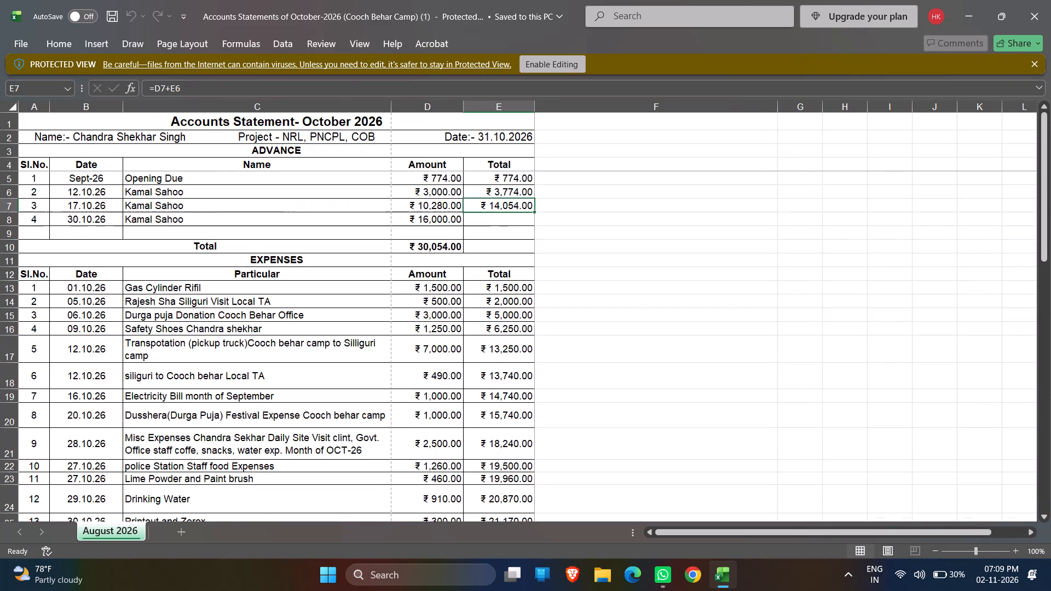
pyautogui.scroll(1, 529, 332)
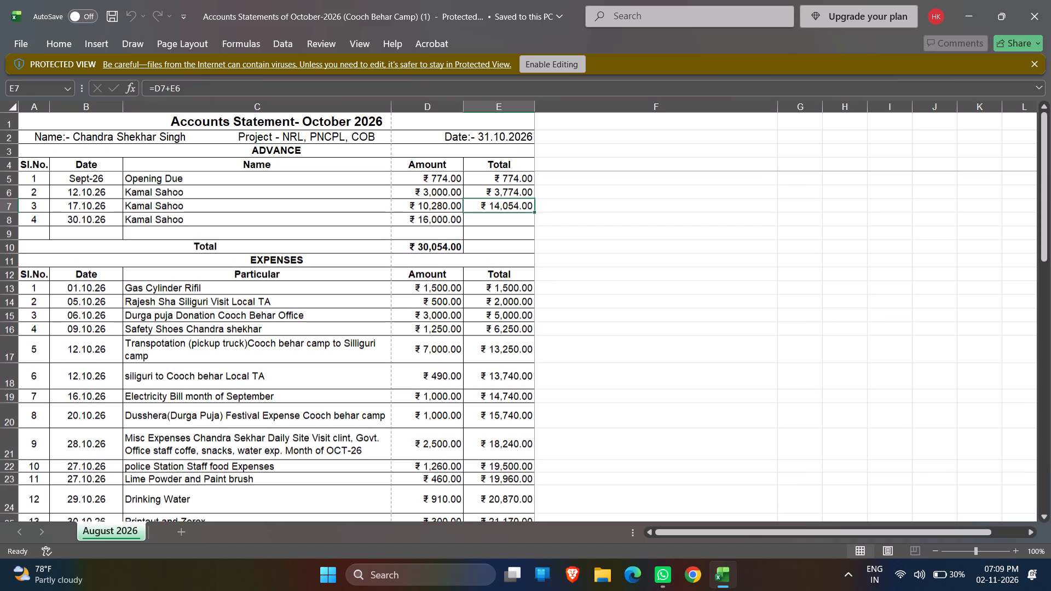
pyautogui.scroll(-1, 532, 316)
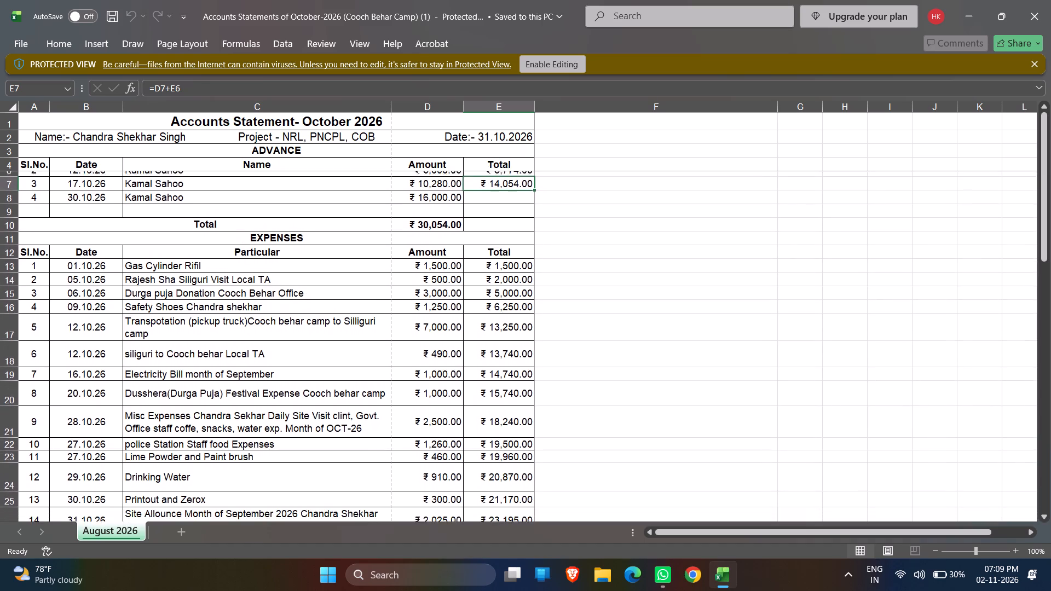
pyautogui.scroll(-5, 532, 316)
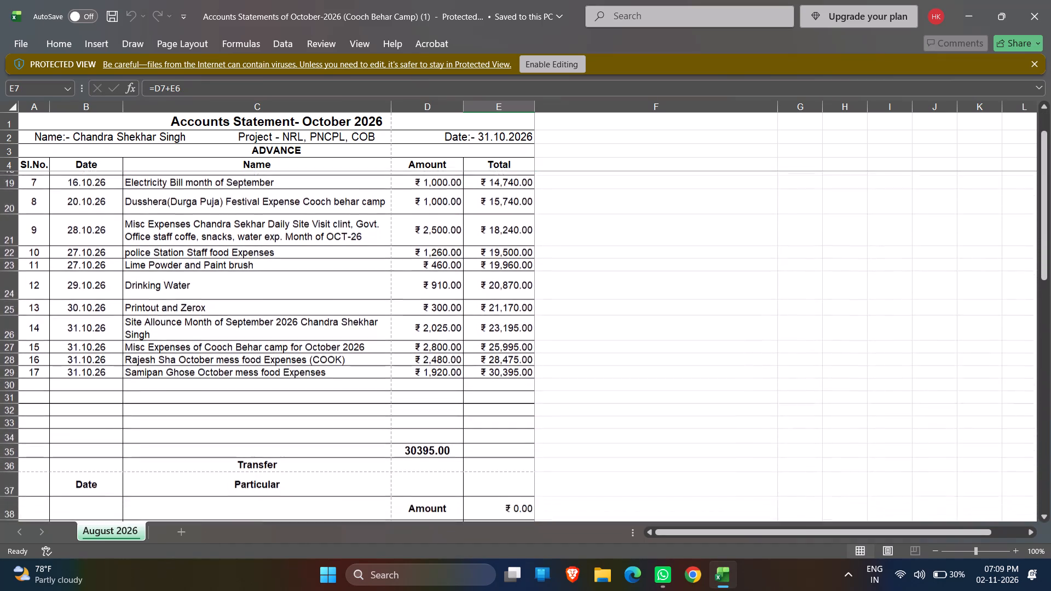
pyautogui.scroll(-5, 537, 304)
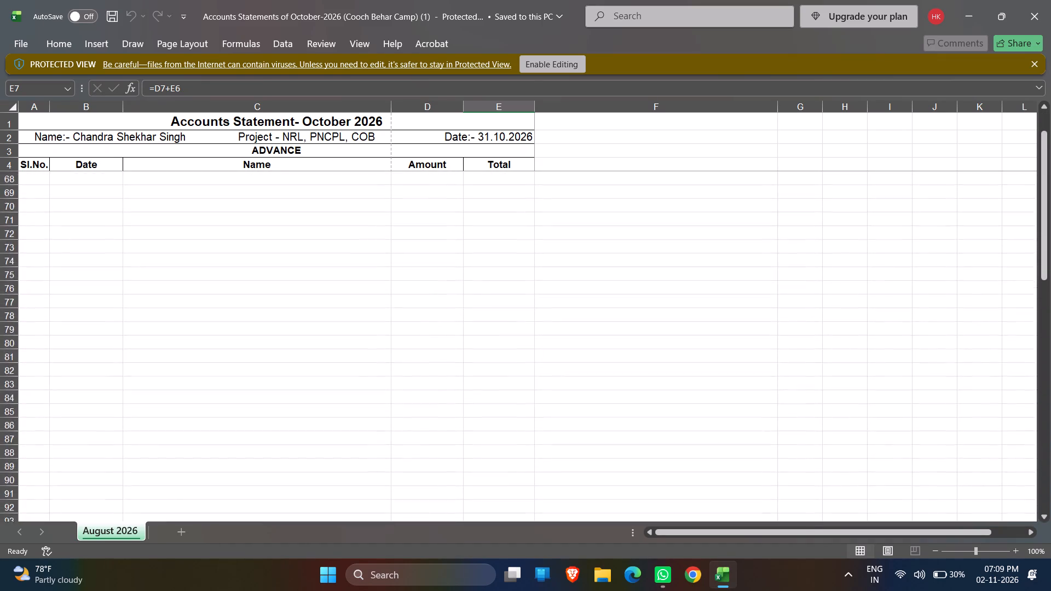
pyautogui.scroll(3, 537, 304)
pyautogui.scroll(-1, 607, 120)
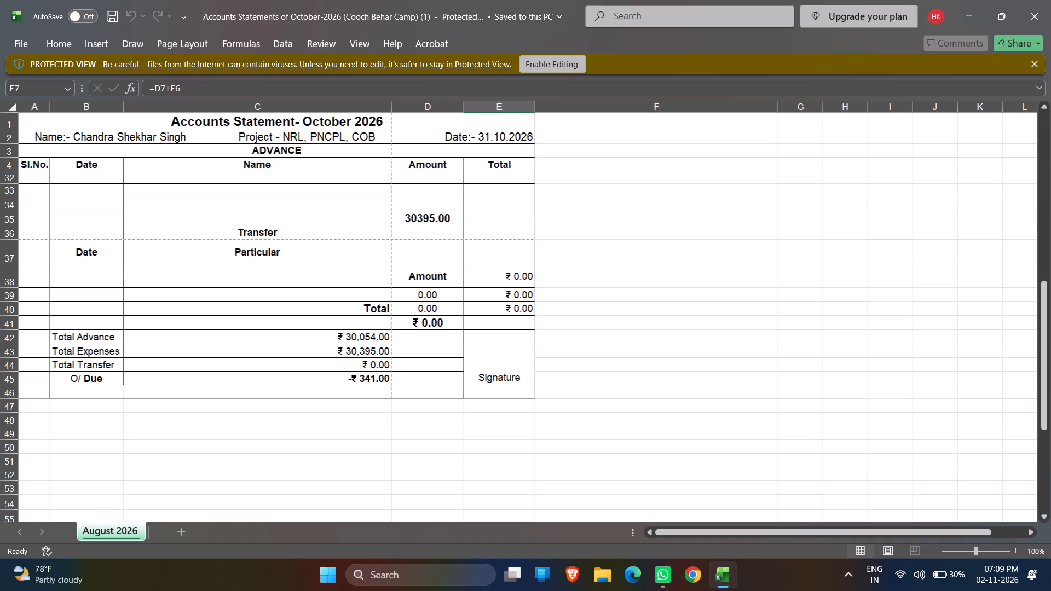
pyautogui.scroll(-2, 608, 317)
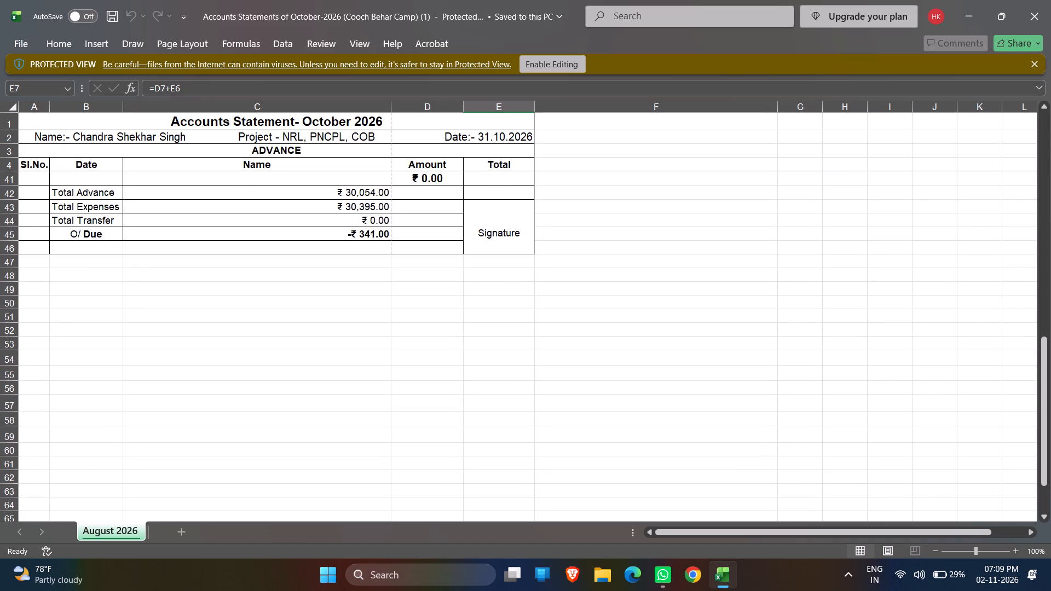
pyautogui.scroll(3, 608, 317)
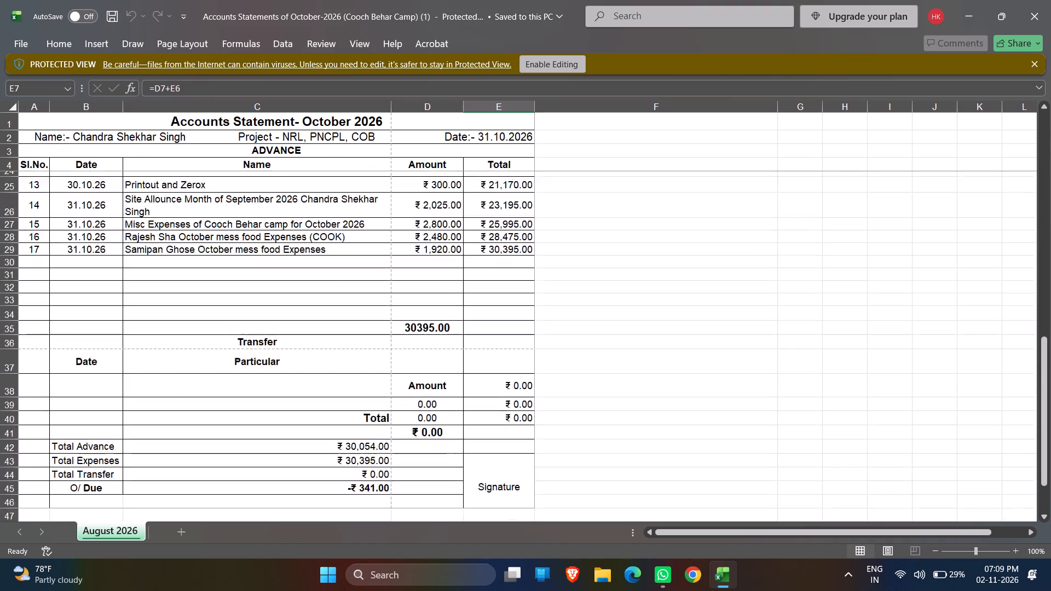
pyautogui.scroll(1, 608, 317)
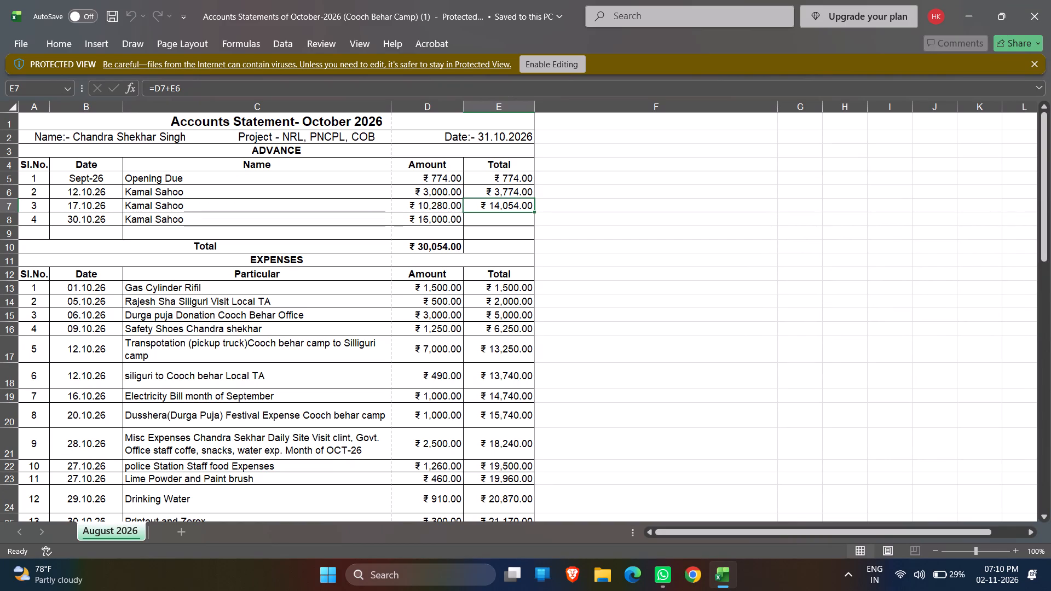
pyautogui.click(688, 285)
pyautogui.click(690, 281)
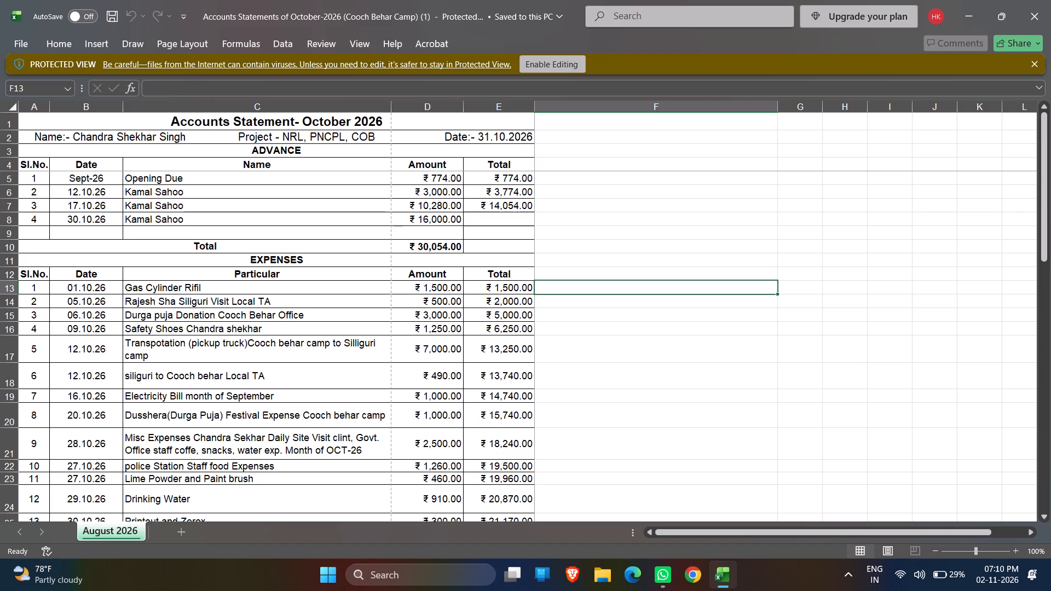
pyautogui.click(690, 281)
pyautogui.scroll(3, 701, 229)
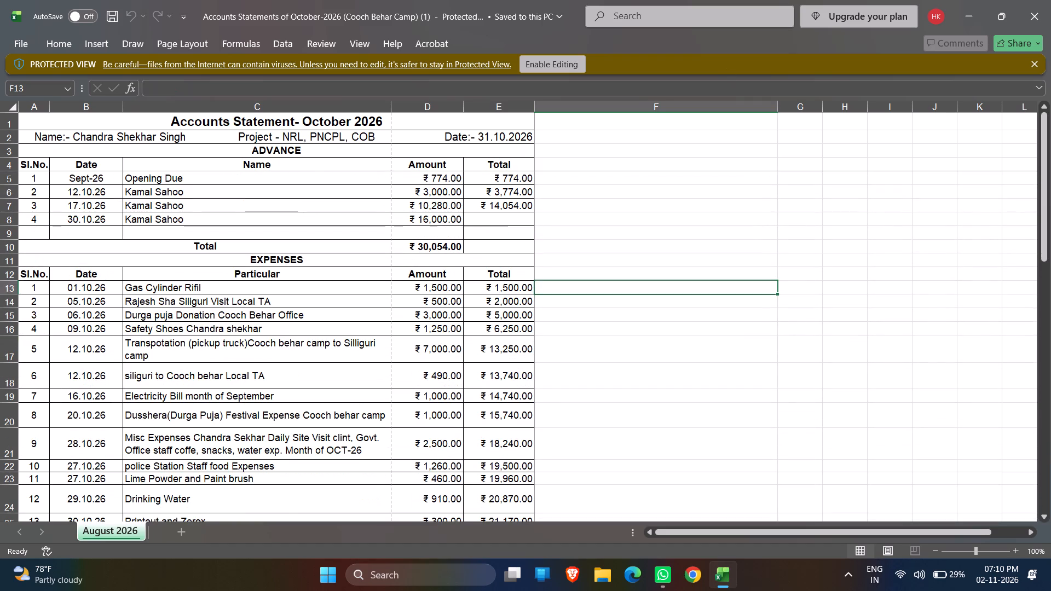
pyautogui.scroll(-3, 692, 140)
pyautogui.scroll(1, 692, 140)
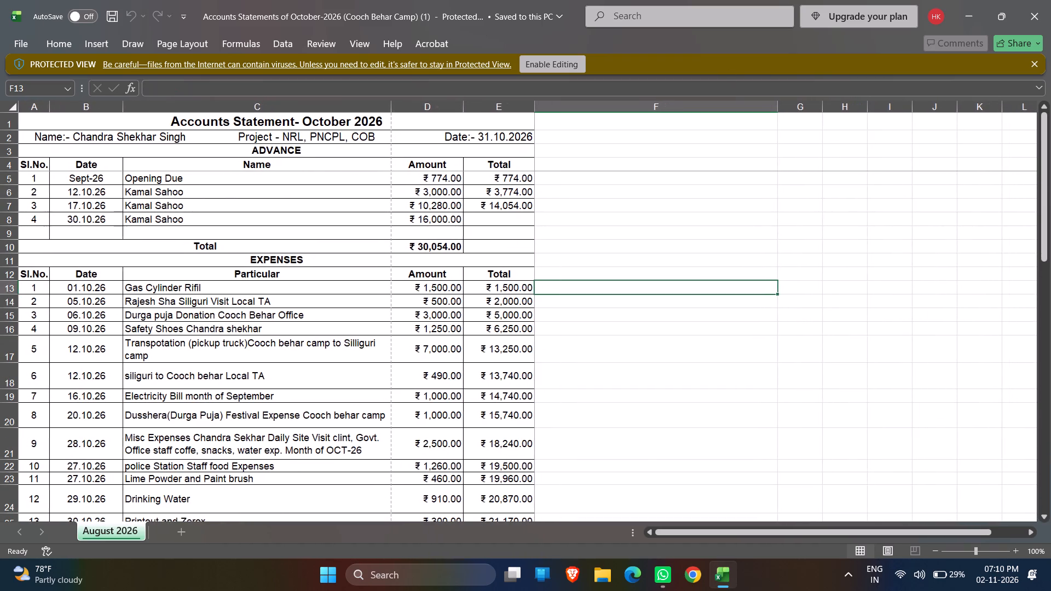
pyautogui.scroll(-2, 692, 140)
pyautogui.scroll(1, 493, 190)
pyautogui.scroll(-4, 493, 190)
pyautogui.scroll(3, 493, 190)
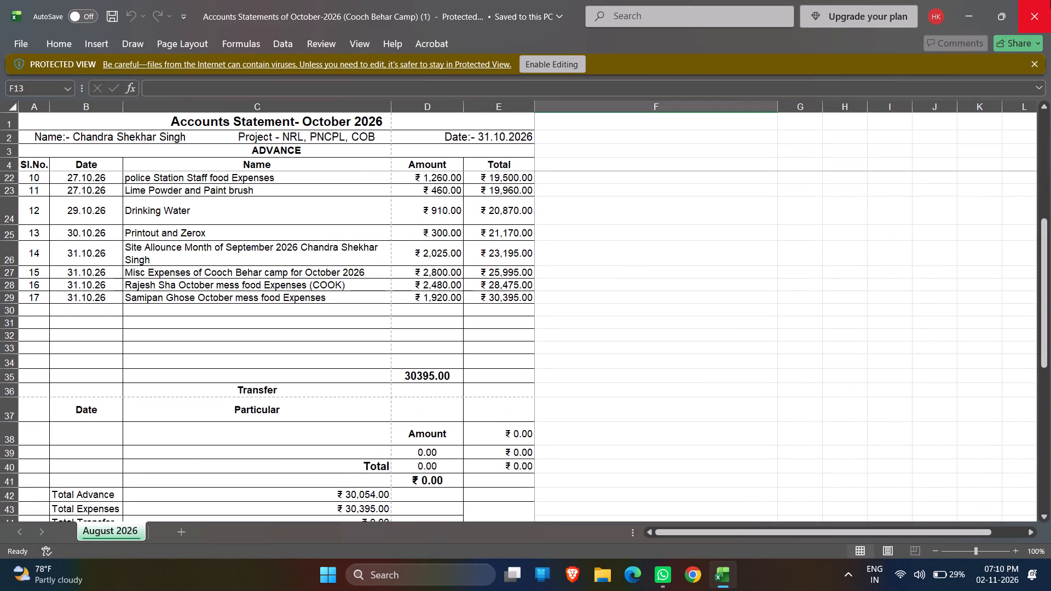
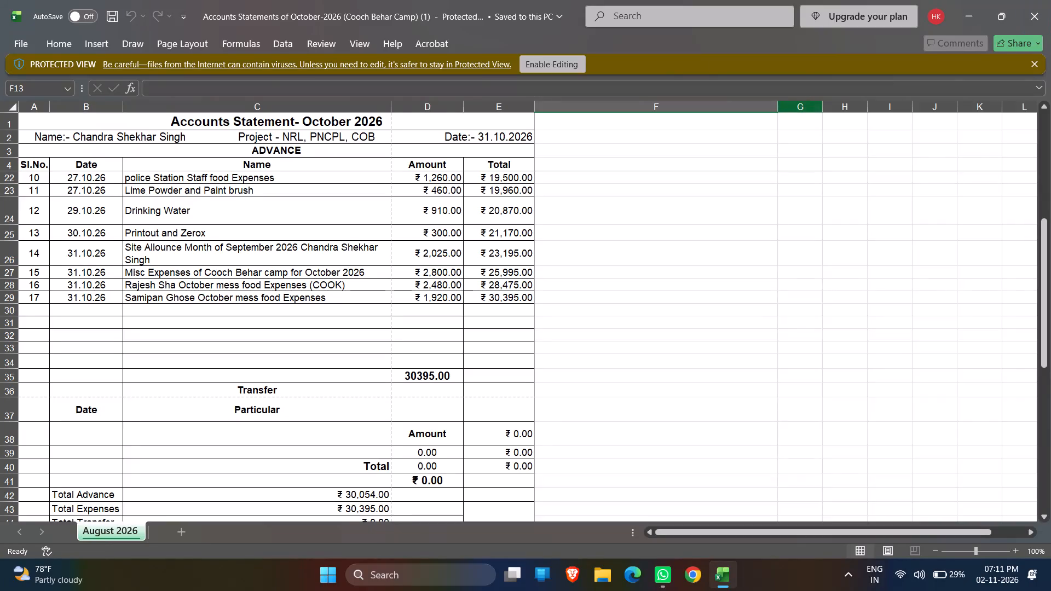
# Recheck the October 2026 statement from the later expenses and transfer section back up to the advance entries.
pyautogui.scroll(-7, 651, 116)
pyautogui.scroll(6, 651, 116)
pyautogui.scroll(4, 616, 170)
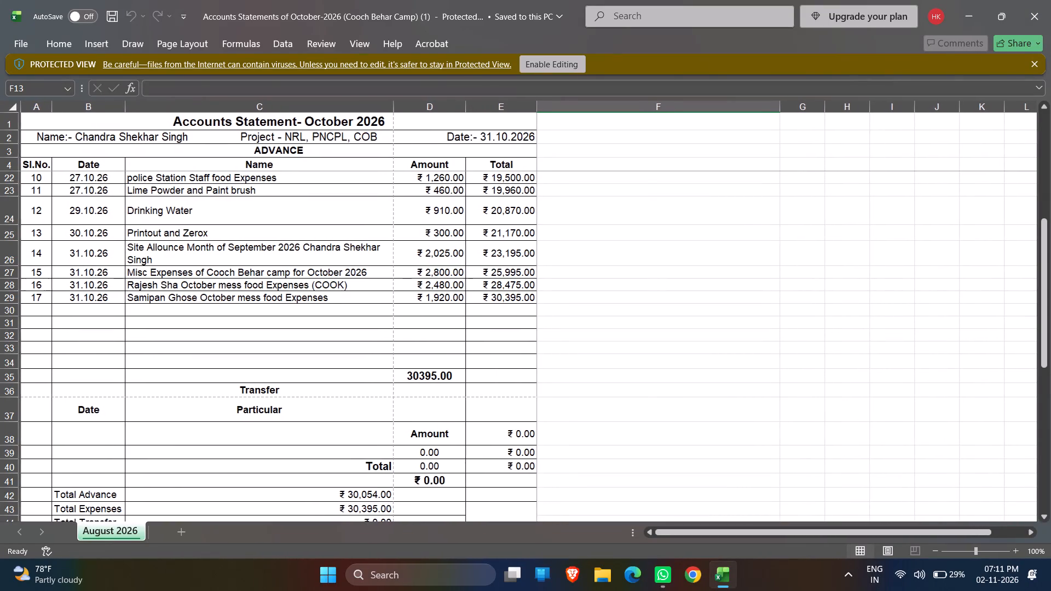
pyautogui.scroll(-4, 616, 170)
pyautogui.scroll(3, 616, 170)
pyautogui.scroll(-2, 616, 170)
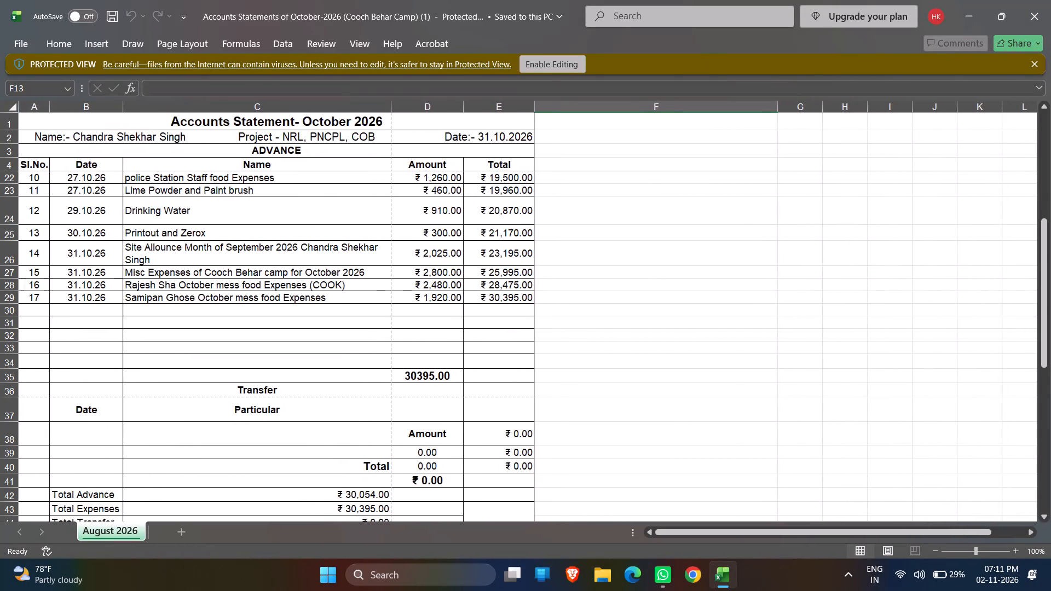
pyautogui.scroll(1, 616, 170)
pyautogui.click(616, 170)
pyautogui.scroll(4, 620, 250)
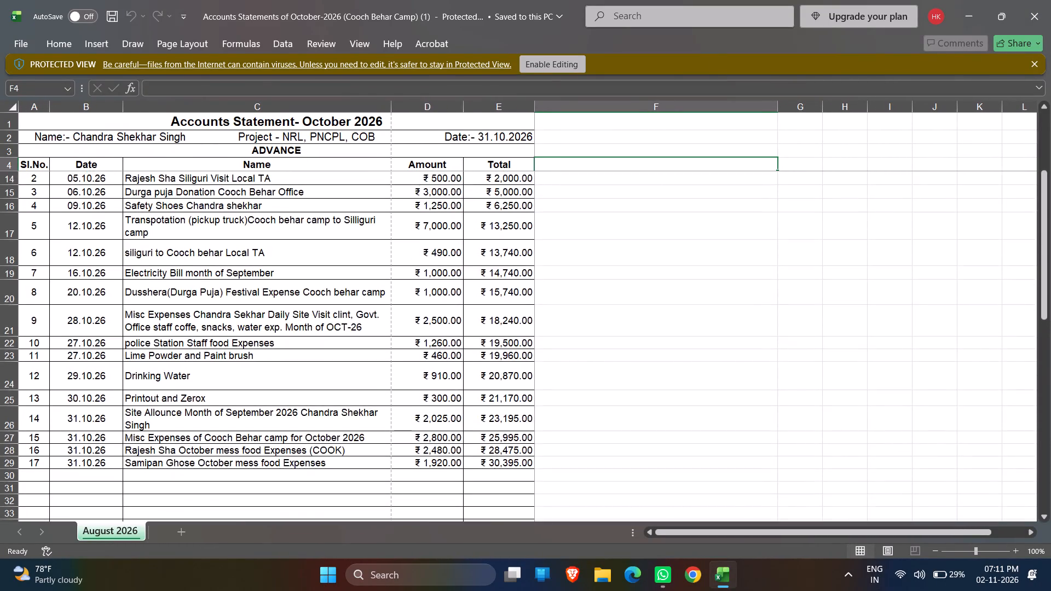
pyautogui.scroll(2, 620, 250)
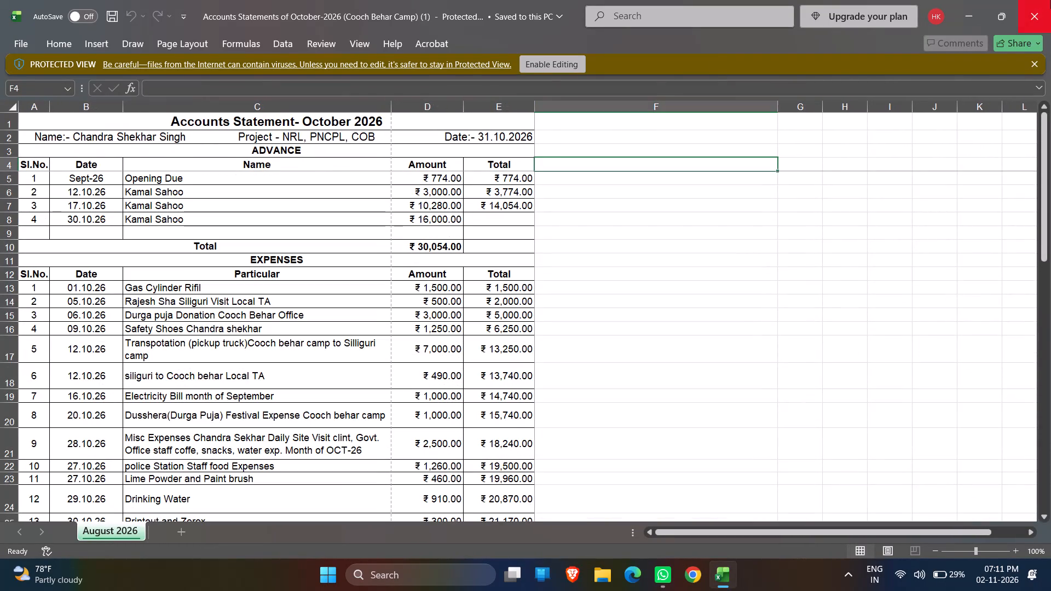
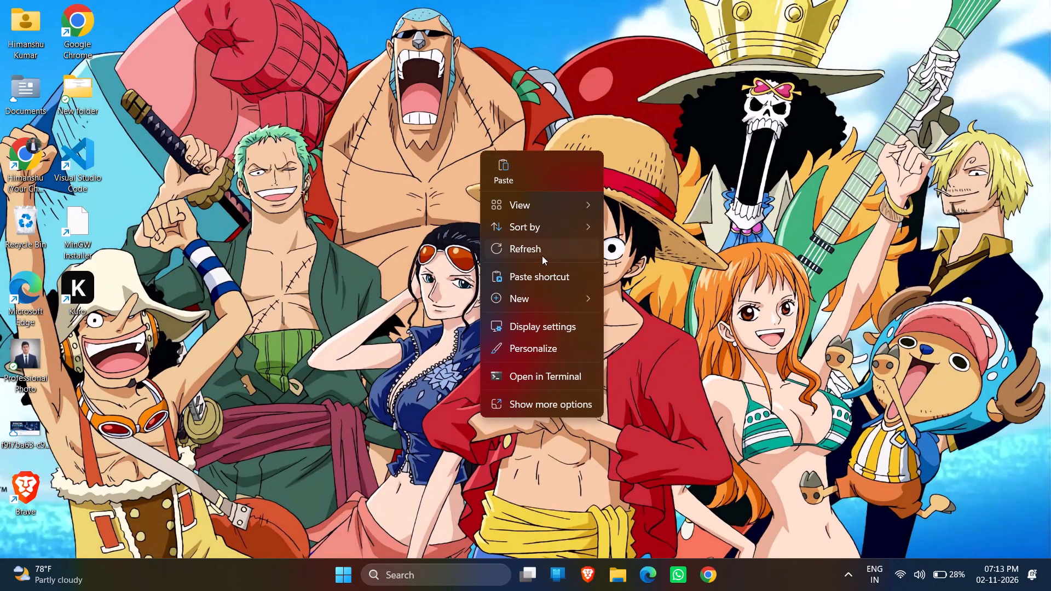
# Refresh the desktop.
pyautogui.click(542, 256)
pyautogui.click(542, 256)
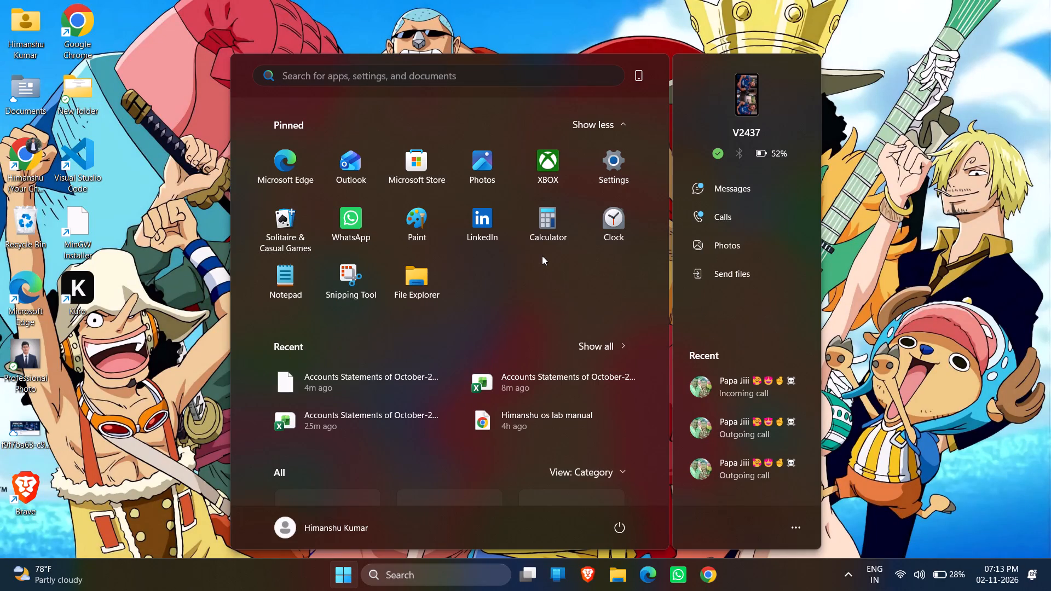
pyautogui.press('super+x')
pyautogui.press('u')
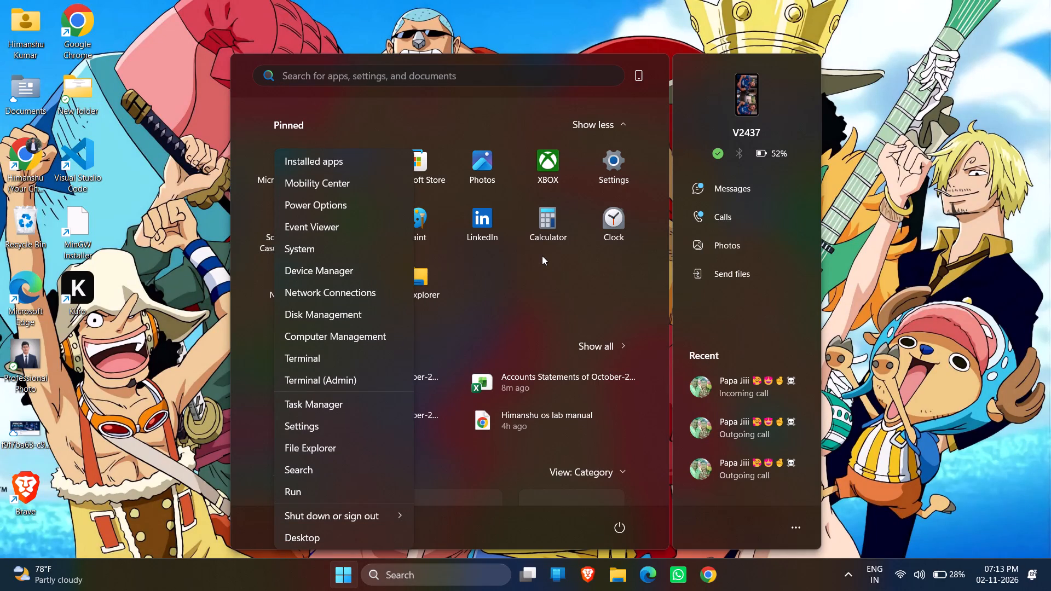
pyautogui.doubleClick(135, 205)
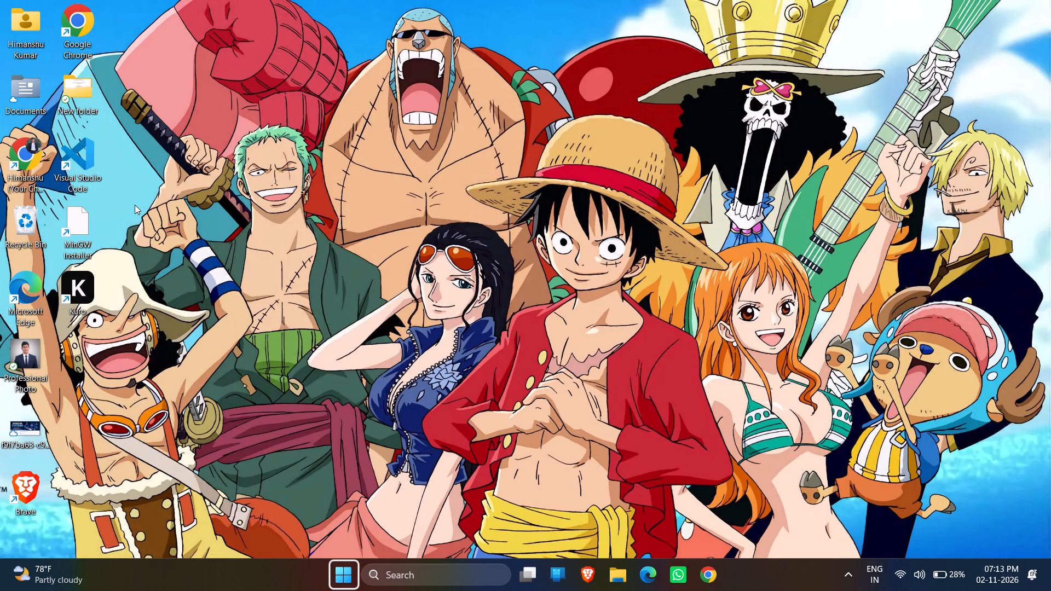
# Open the system shortcuts menu that holds the shut down or sign out options.
pyautogui.press('super+x')
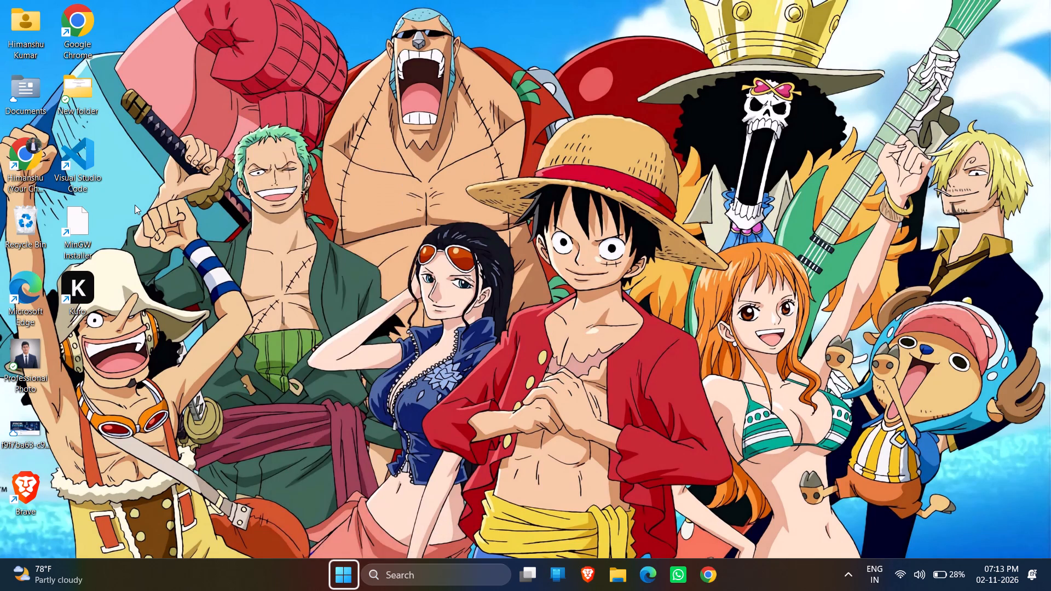